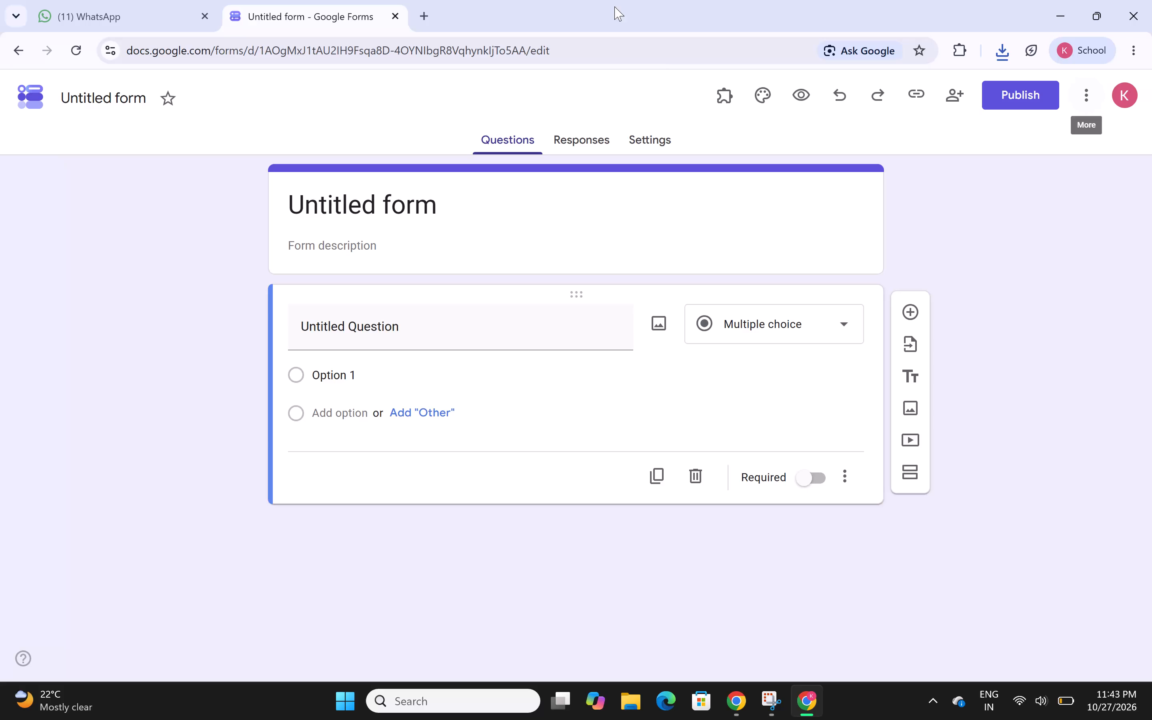
# Upload the WhatsApp image from 11.41.56 PM in the Downloads folder as the form theme's header image.
pyautogui.click(758, 99)
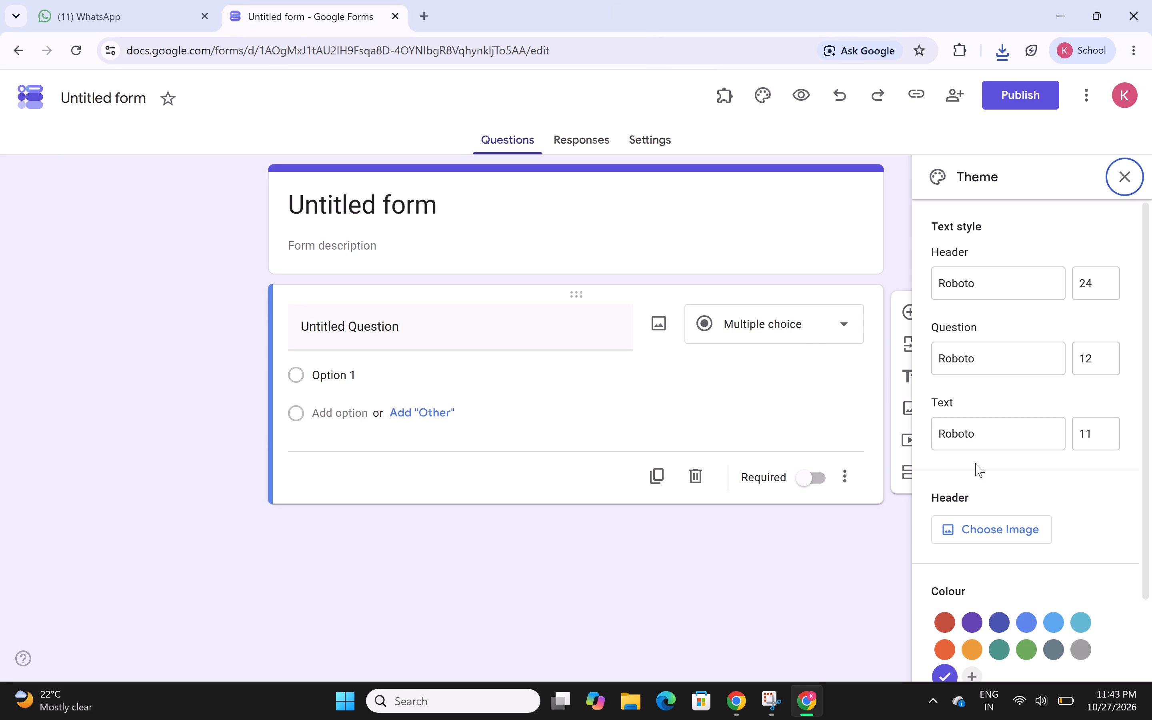
pyautogui.click(994, 523)
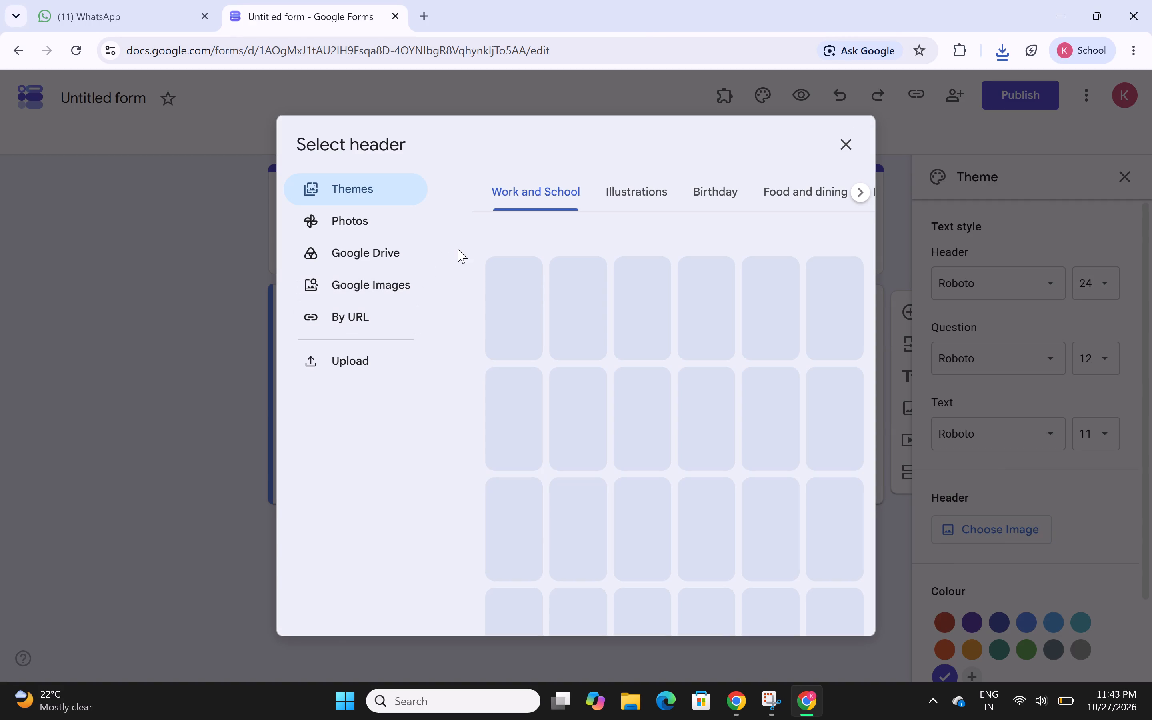
pyautogui.click(406, 352)
pyautogui.click(644, 435)
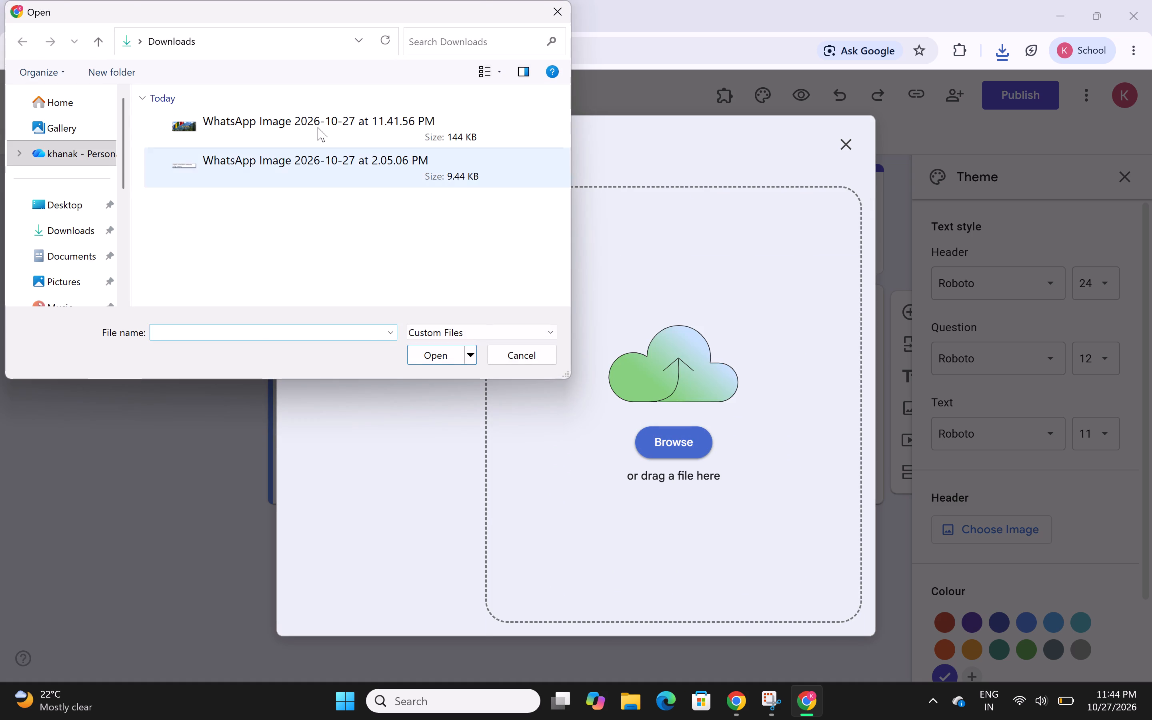
pyautogui.click(318, 125)
pyautogui.click(452, 358)
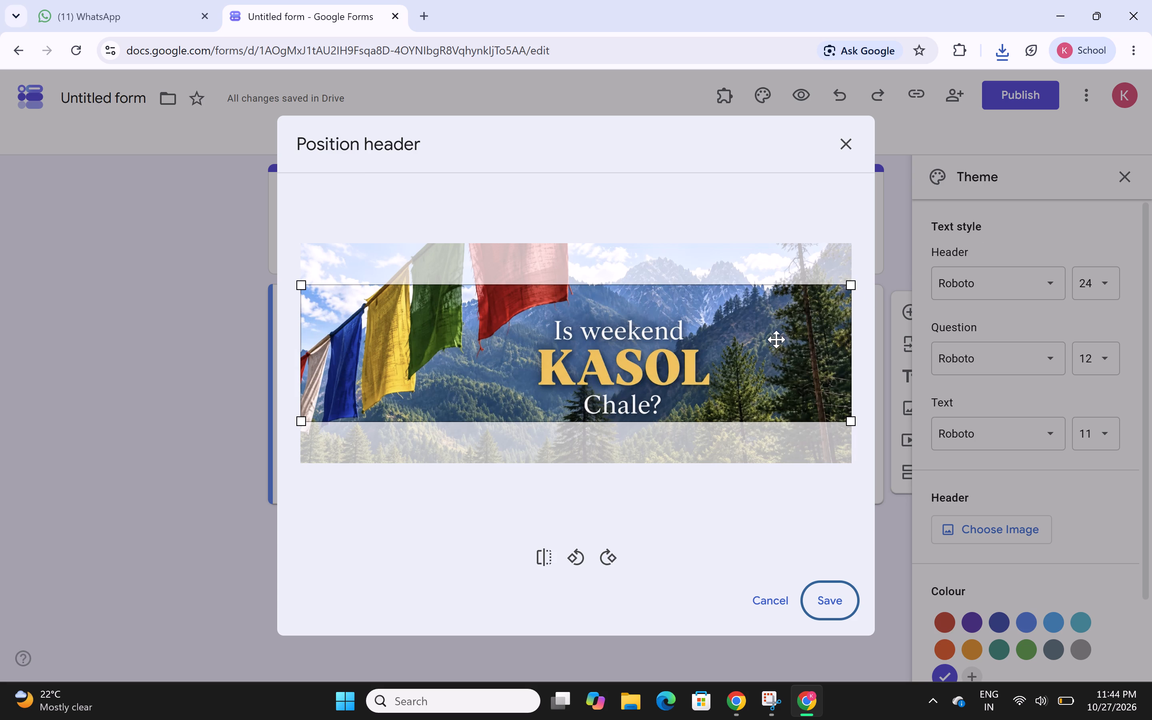
# Position the header crop around the full "Is weekend KASOL Chale?" text, save it, and close the theme settings.
pyautogui.moveTo(776, 339); pyautogui.dragTo(789, 327)
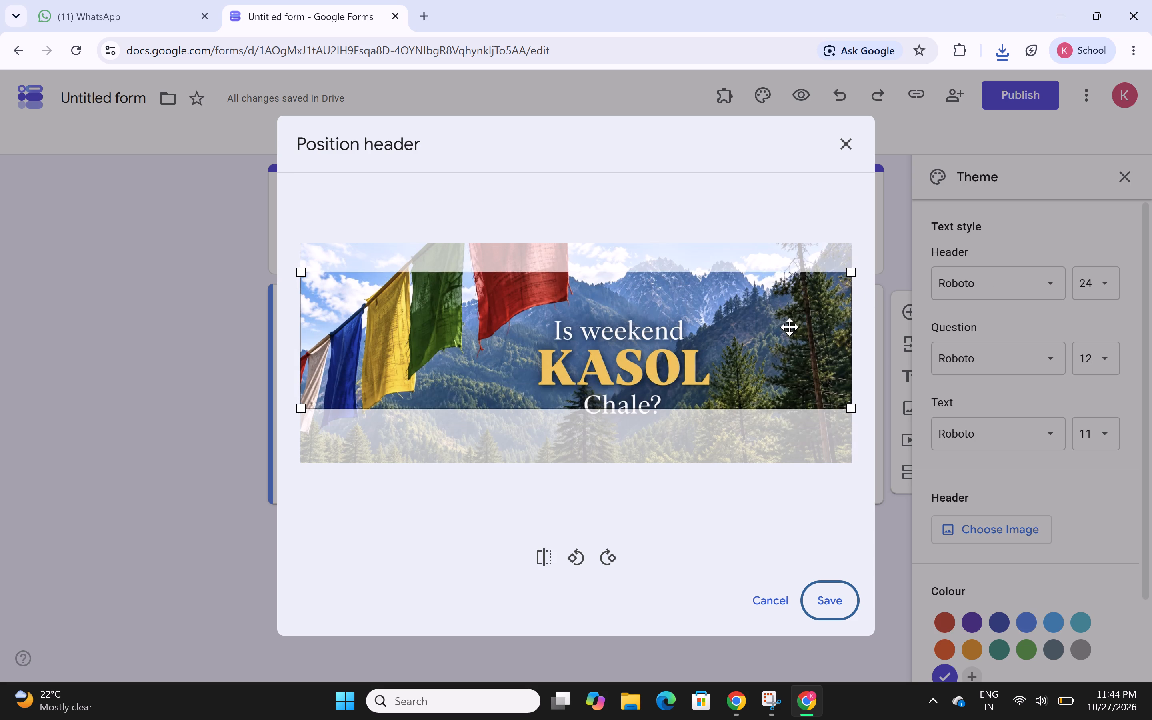
pyautogui.moveTo(789, 327); pyautogui.dragTo(789, 338)
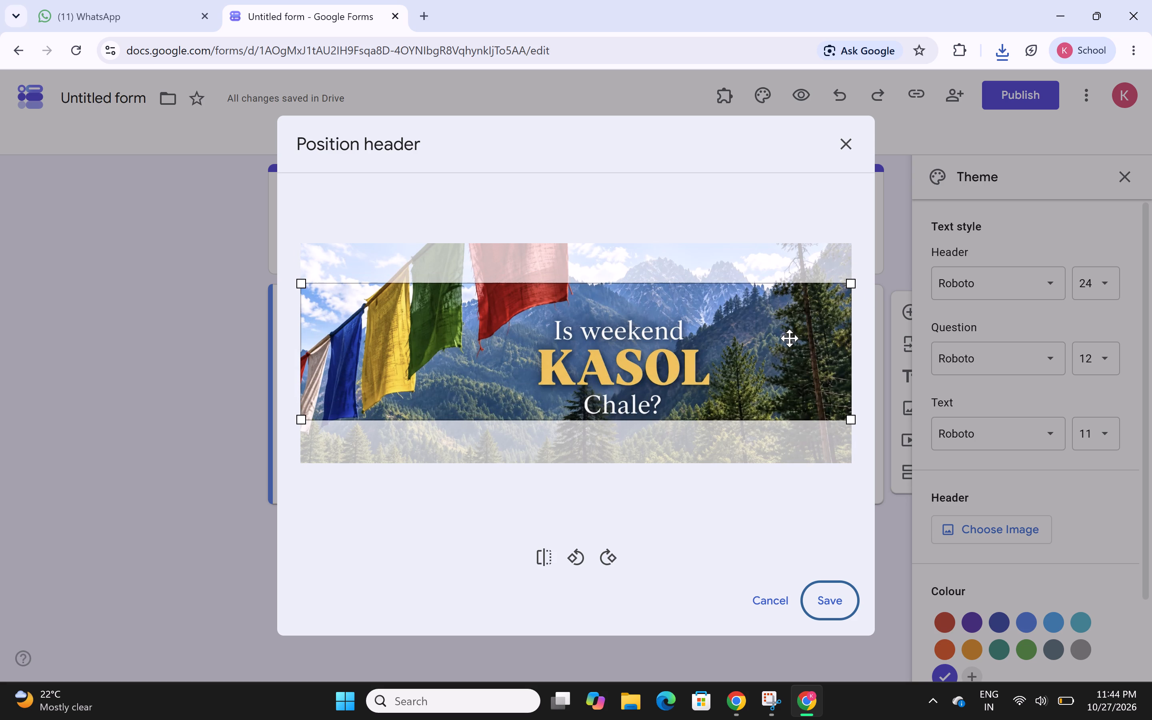
pyautogui.moveTo(789, 338); pyautogui.dragTo(789, 342)
pyautogui.click(818, 591)
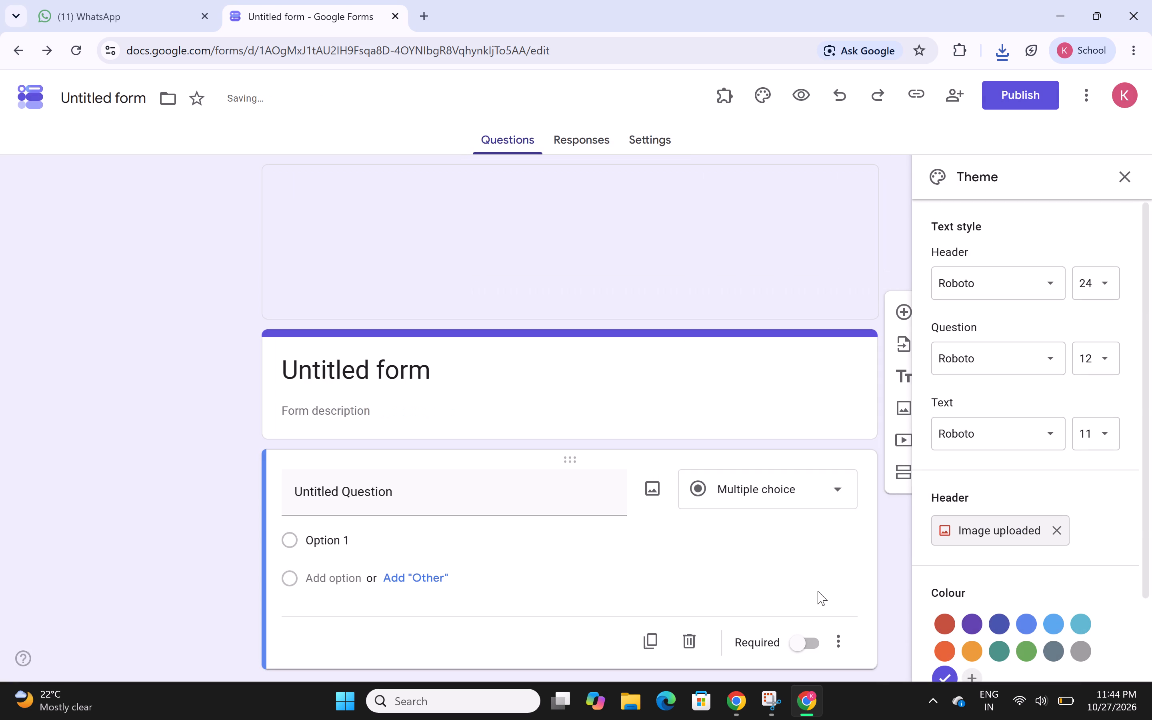
pyautogui.click(1127, 181)
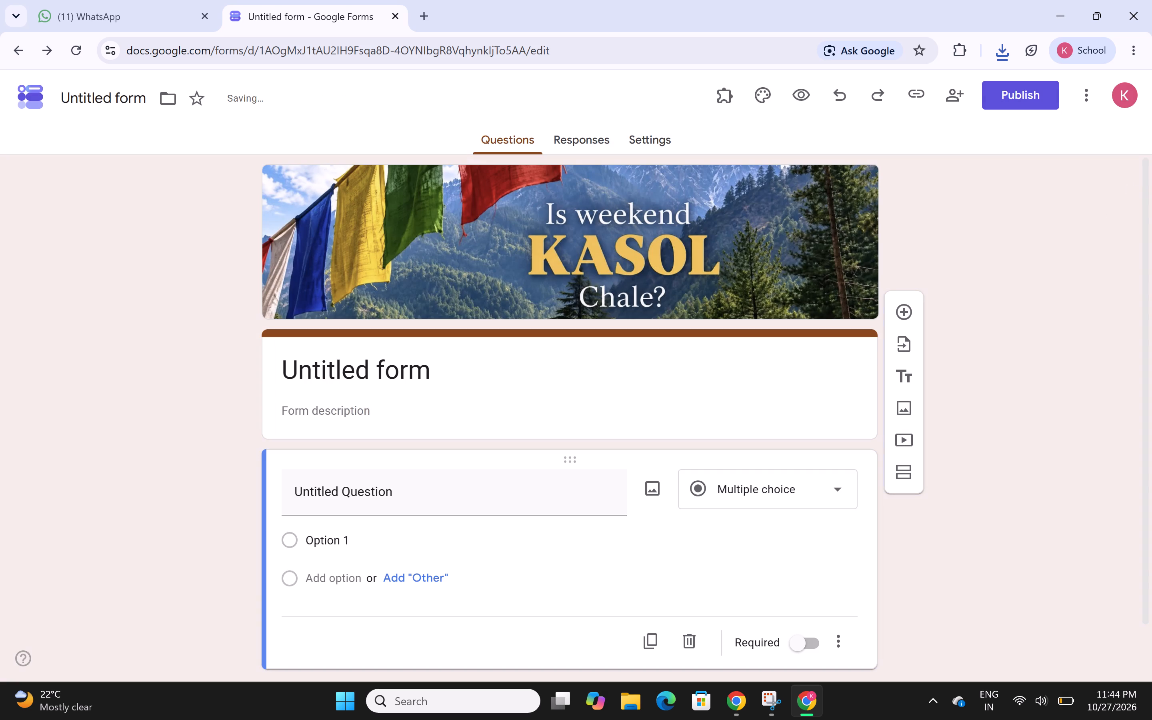
# Select the "Untitled form" title text in the form's title card for editing.
pyautogui.scroll(-1, 484, 377)
pyautogui.moveTo(484, 320); pyautogui.dragTo(333, 336)
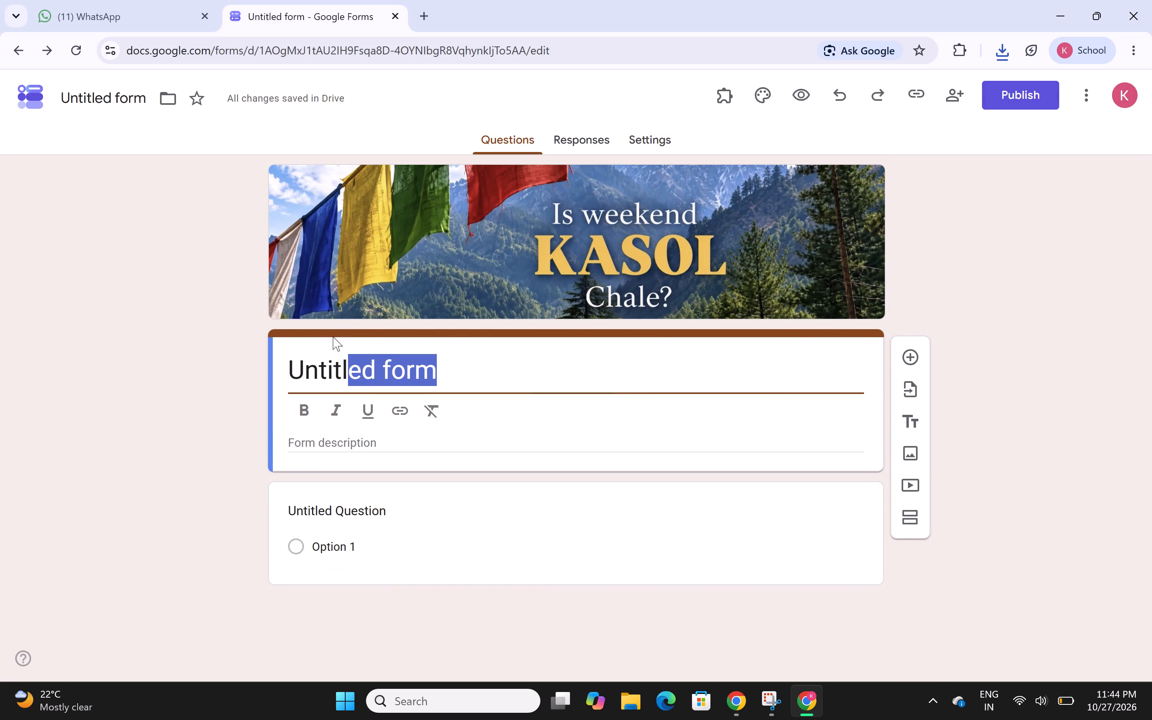
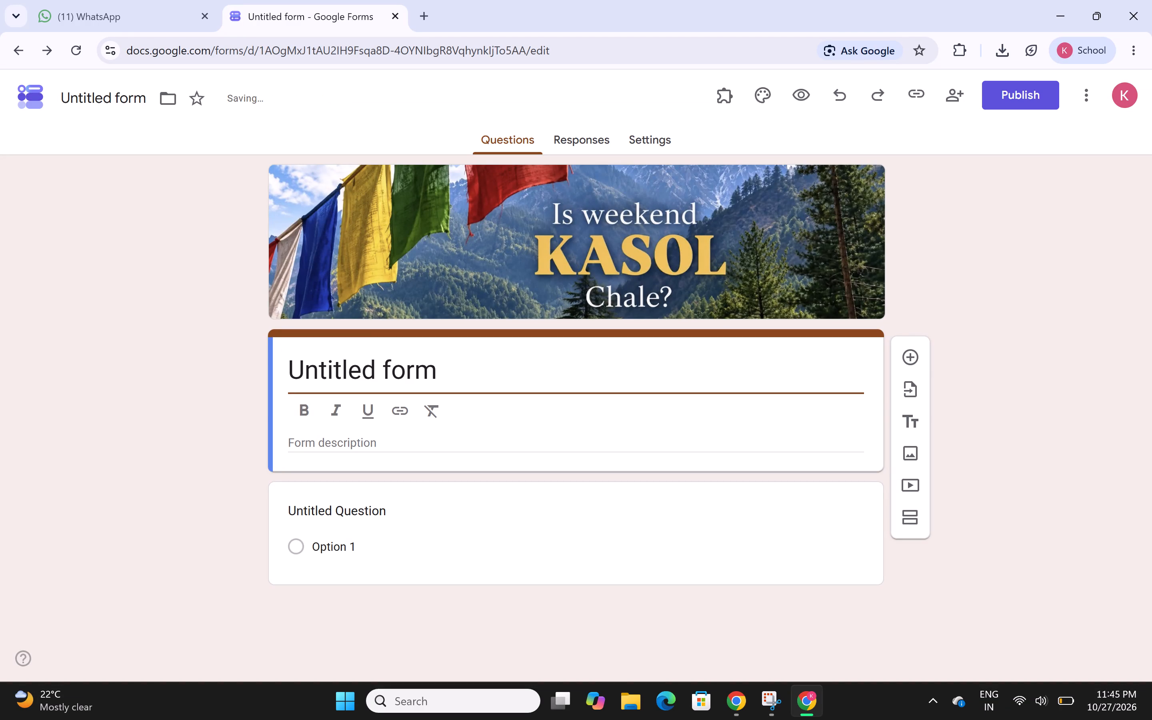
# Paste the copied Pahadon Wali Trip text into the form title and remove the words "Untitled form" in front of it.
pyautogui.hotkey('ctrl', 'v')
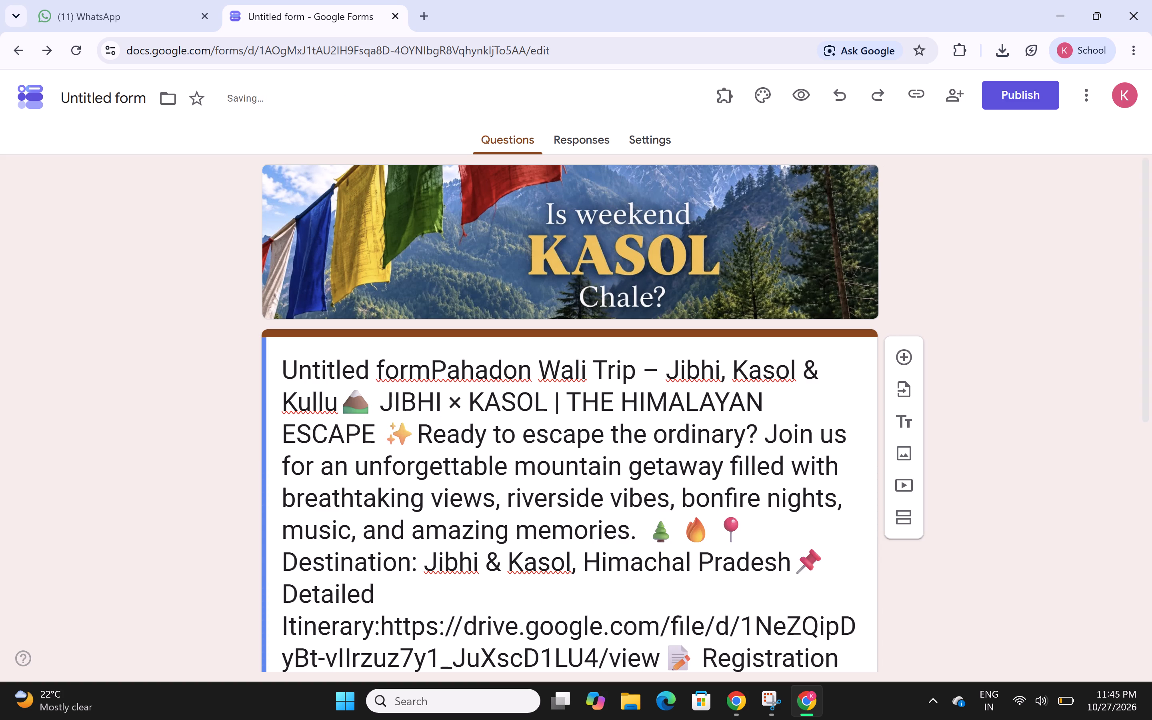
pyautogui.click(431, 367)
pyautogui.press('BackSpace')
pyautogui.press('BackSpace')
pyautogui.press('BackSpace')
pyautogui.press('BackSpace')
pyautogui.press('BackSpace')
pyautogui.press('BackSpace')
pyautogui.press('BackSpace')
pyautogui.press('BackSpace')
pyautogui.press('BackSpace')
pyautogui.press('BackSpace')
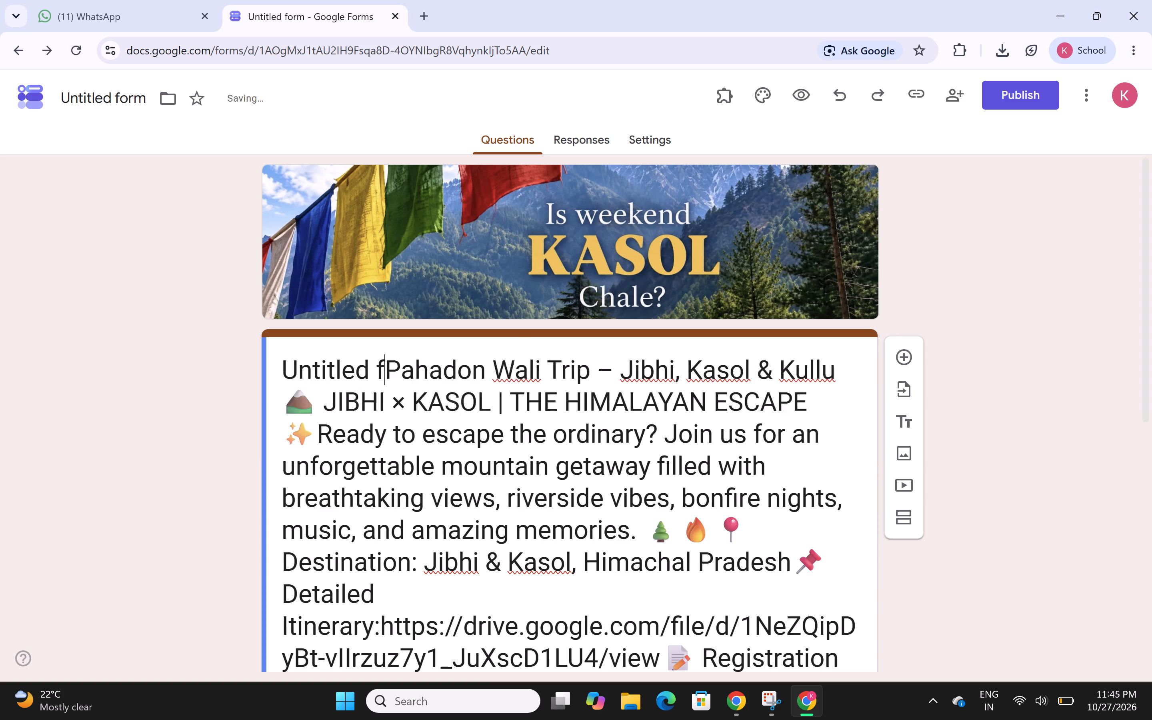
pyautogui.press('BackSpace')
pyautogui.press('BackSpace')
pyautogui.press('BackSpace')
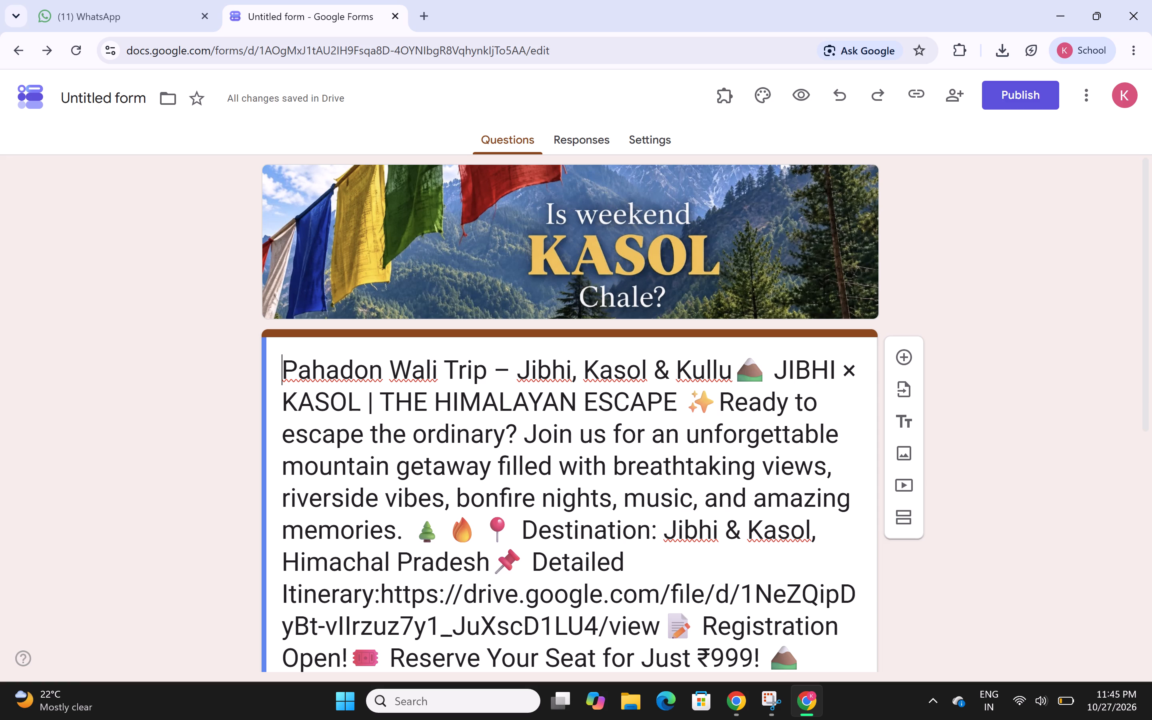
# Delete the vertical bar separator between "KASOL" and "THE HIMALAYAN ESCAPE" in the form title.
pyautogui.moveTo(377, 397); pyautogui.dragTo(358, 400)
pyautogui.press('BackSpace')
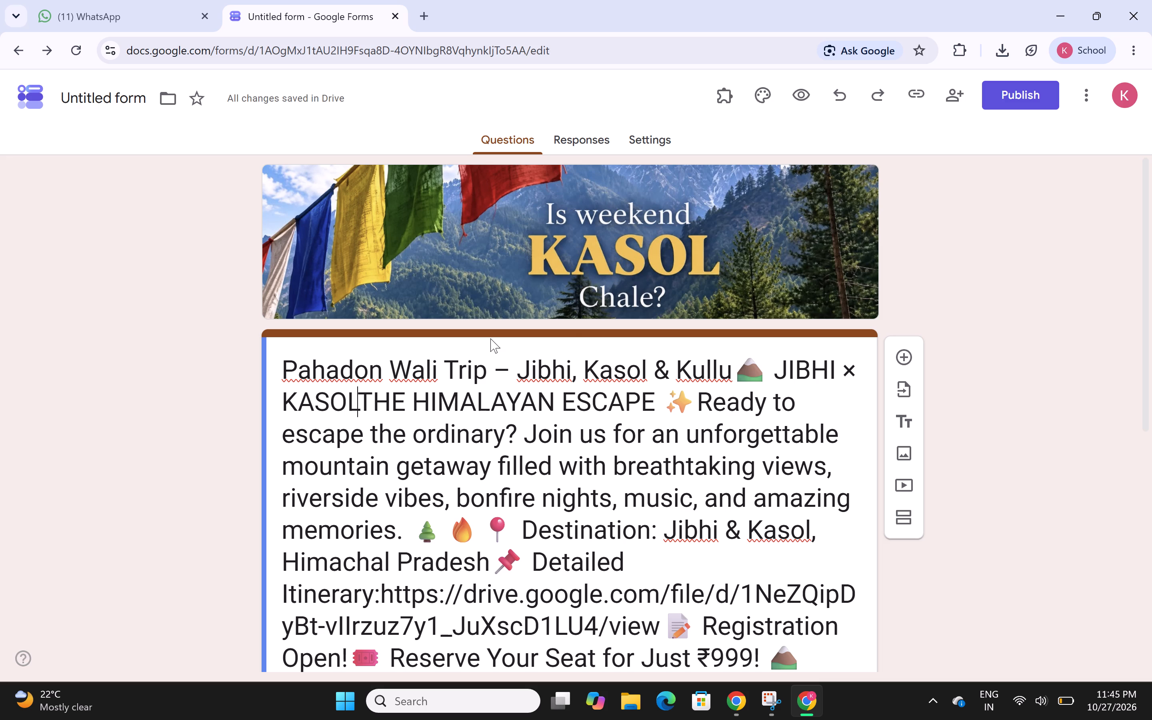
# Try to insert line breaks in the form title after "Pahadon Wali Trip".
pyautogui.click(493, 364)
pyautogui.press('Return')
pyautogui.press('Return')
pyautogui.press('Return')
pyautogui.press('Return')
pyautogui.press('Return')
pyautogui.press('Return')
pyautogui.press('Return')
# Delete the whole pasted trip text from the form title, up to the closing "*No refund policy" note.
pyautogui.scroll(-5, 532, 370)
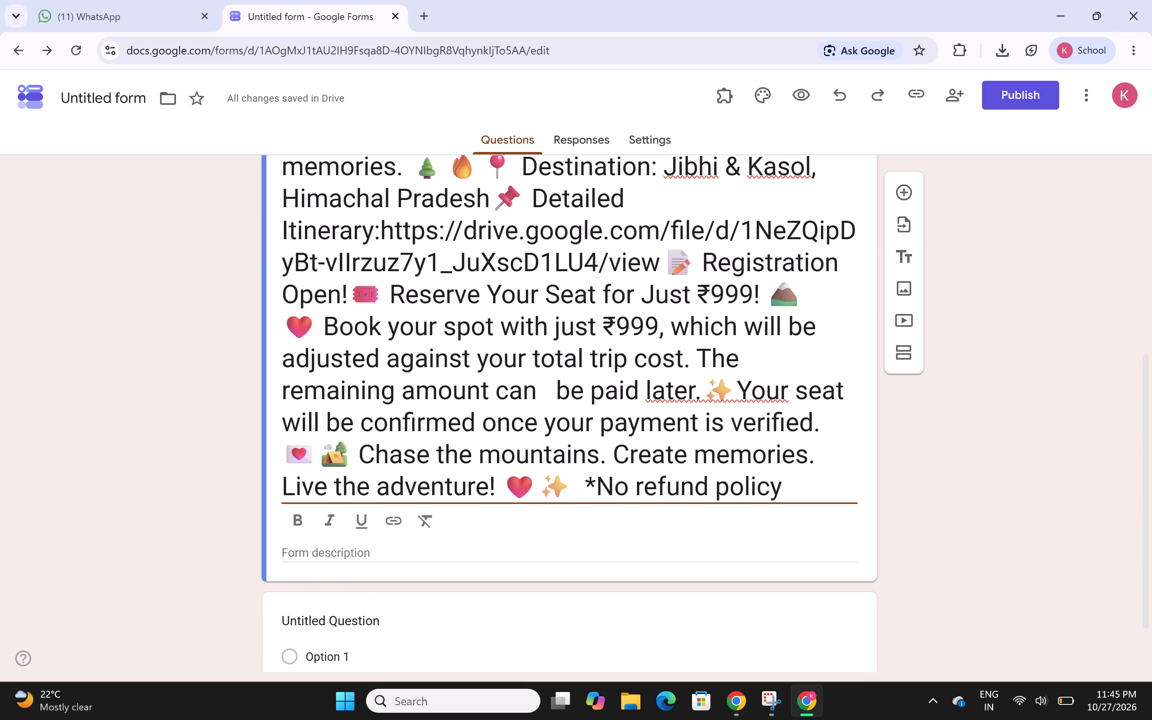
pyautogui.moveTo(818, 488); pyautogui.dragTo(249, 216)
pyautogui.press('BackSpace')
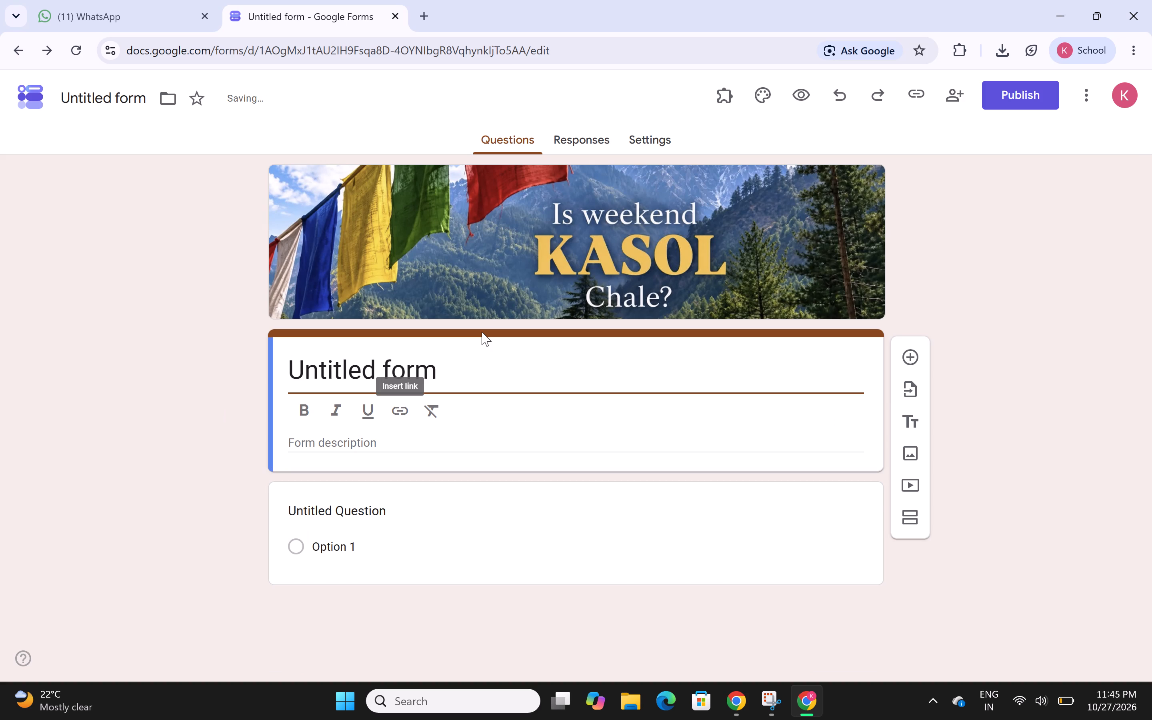
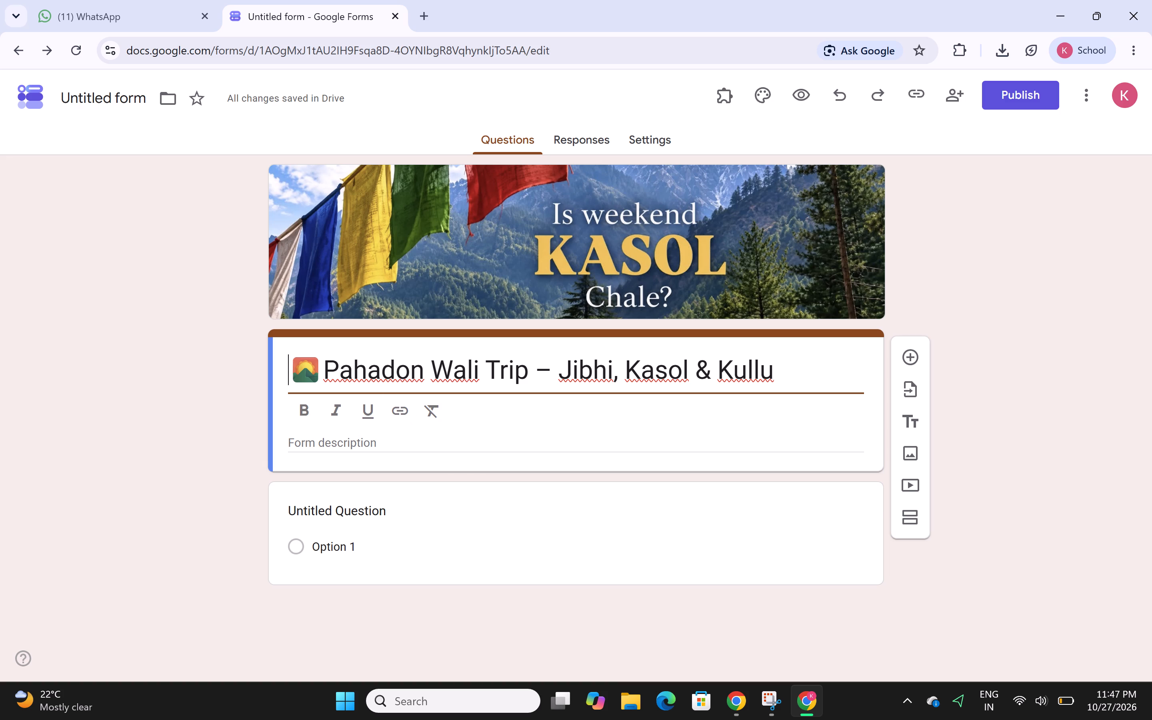
# Place the text cursor at the end of the form title, after "Kullu".
pyautogui.click(790, 364)
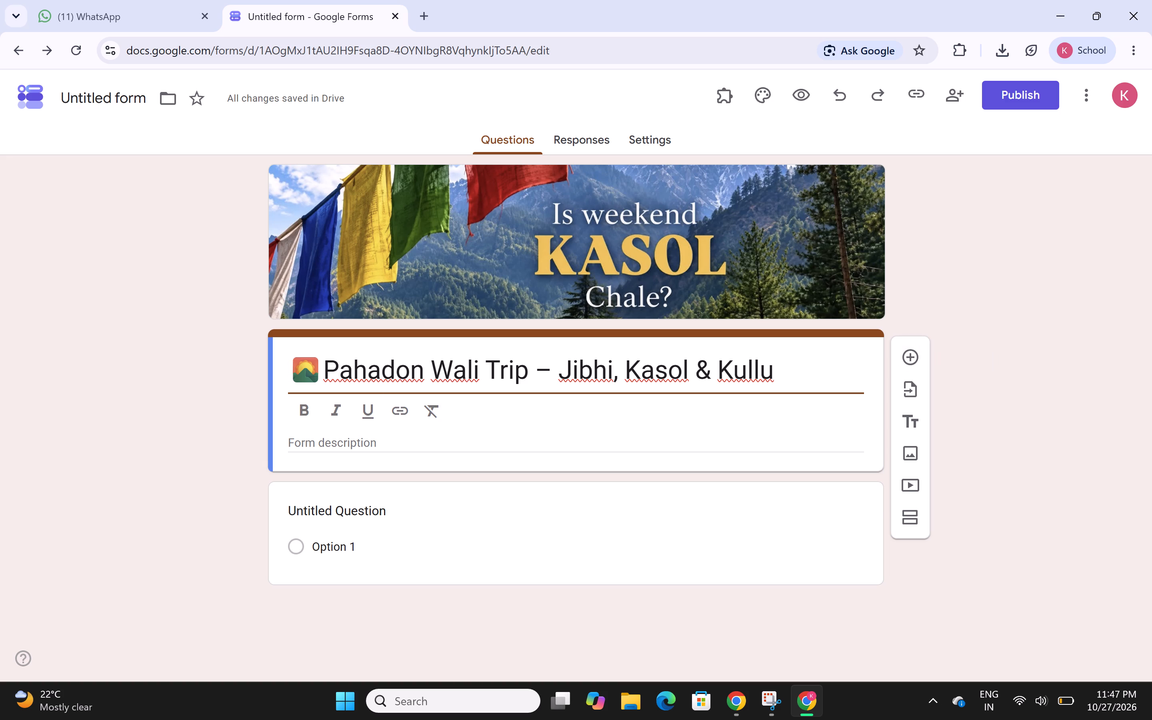
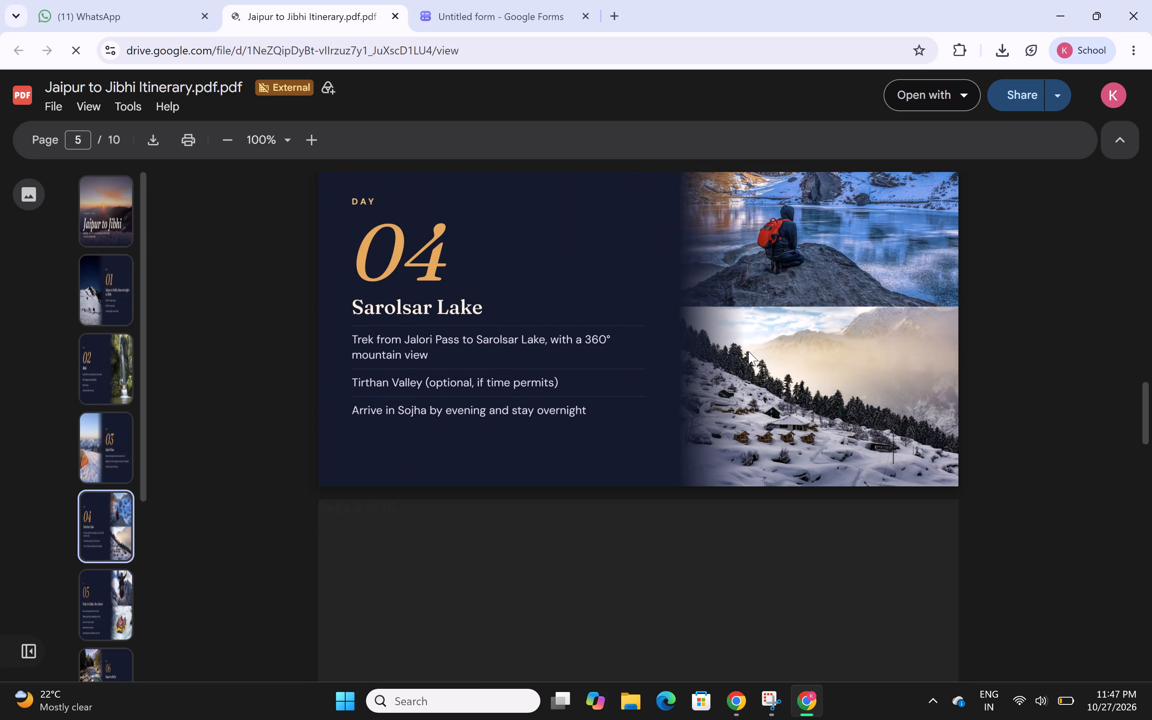
# Look through the Jaipur to Jibhi itinerary PDF from the Day 04 page to the Inclusion and Exclusion page for trip details.
pyautogui.scroll(-4, 748, 351)
pyautogui.scroll(7, 748, 351)
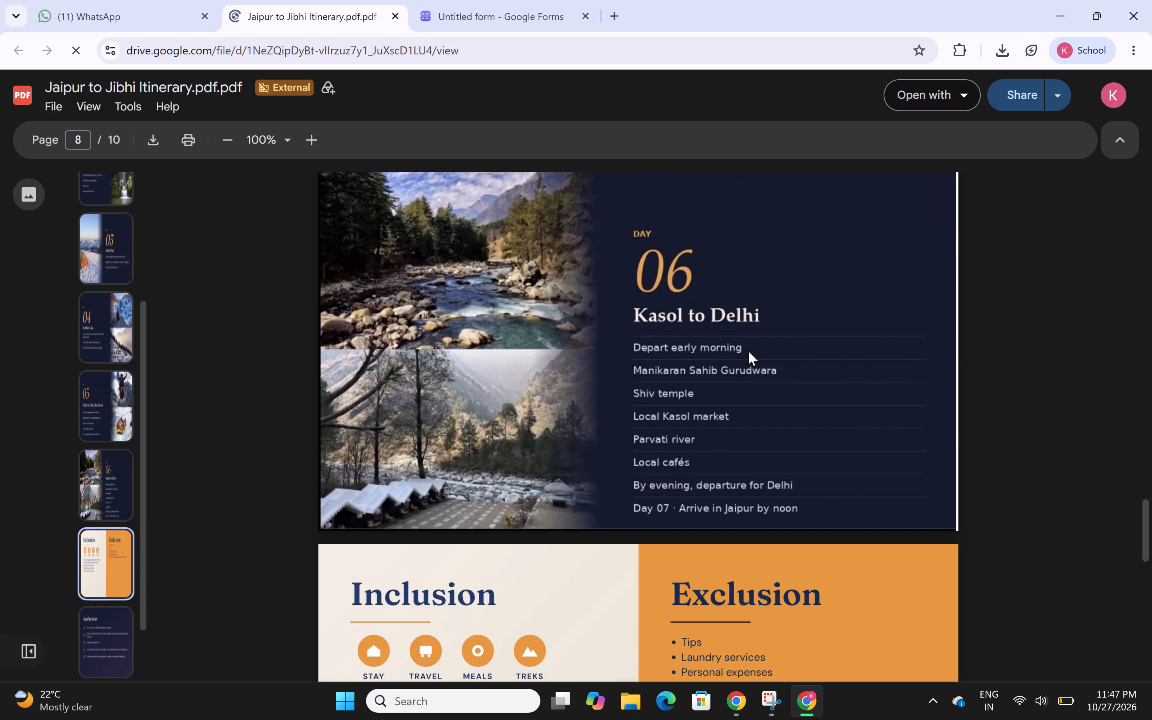
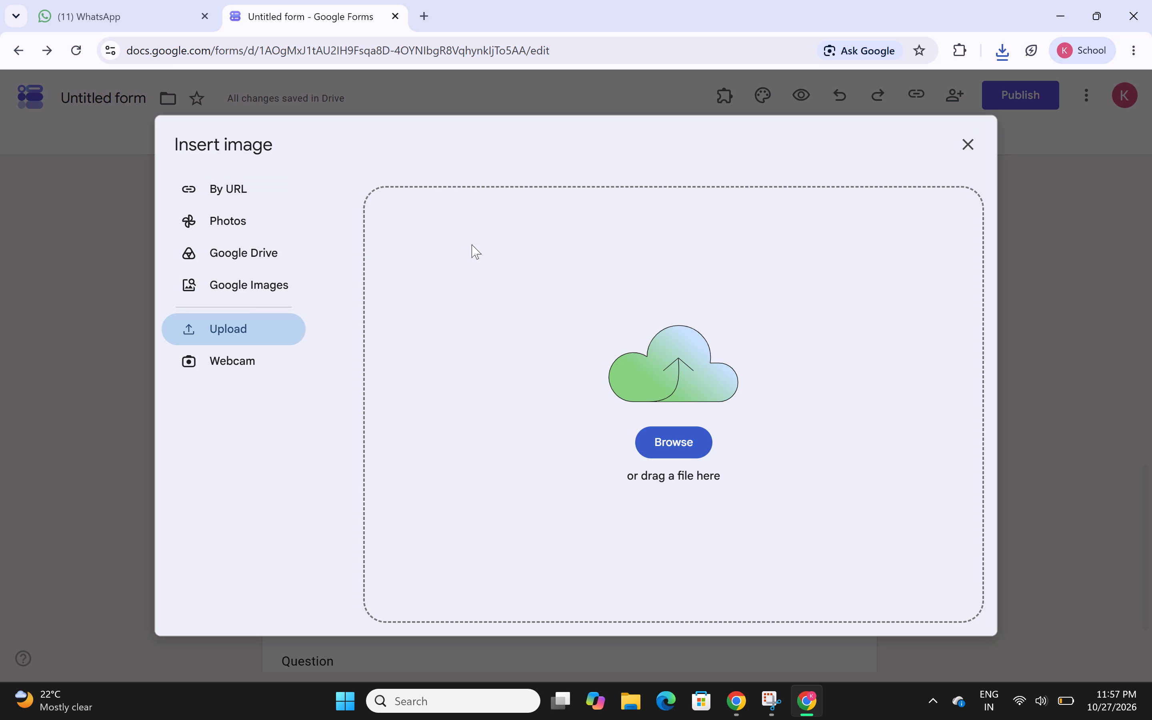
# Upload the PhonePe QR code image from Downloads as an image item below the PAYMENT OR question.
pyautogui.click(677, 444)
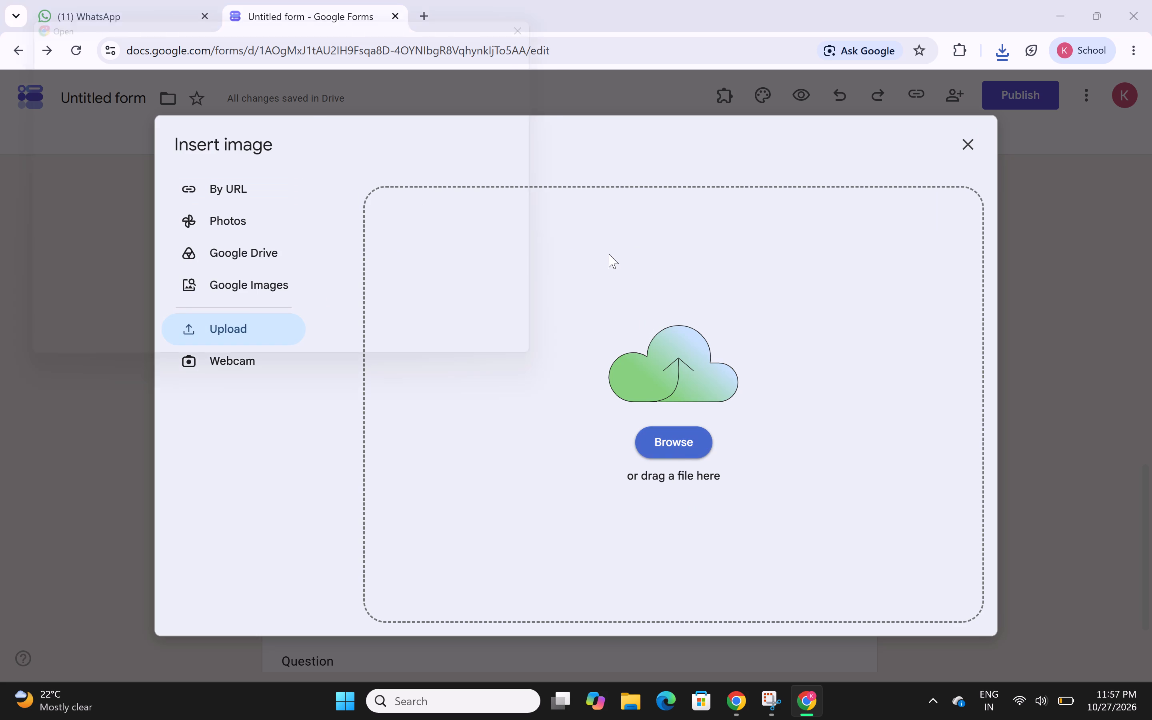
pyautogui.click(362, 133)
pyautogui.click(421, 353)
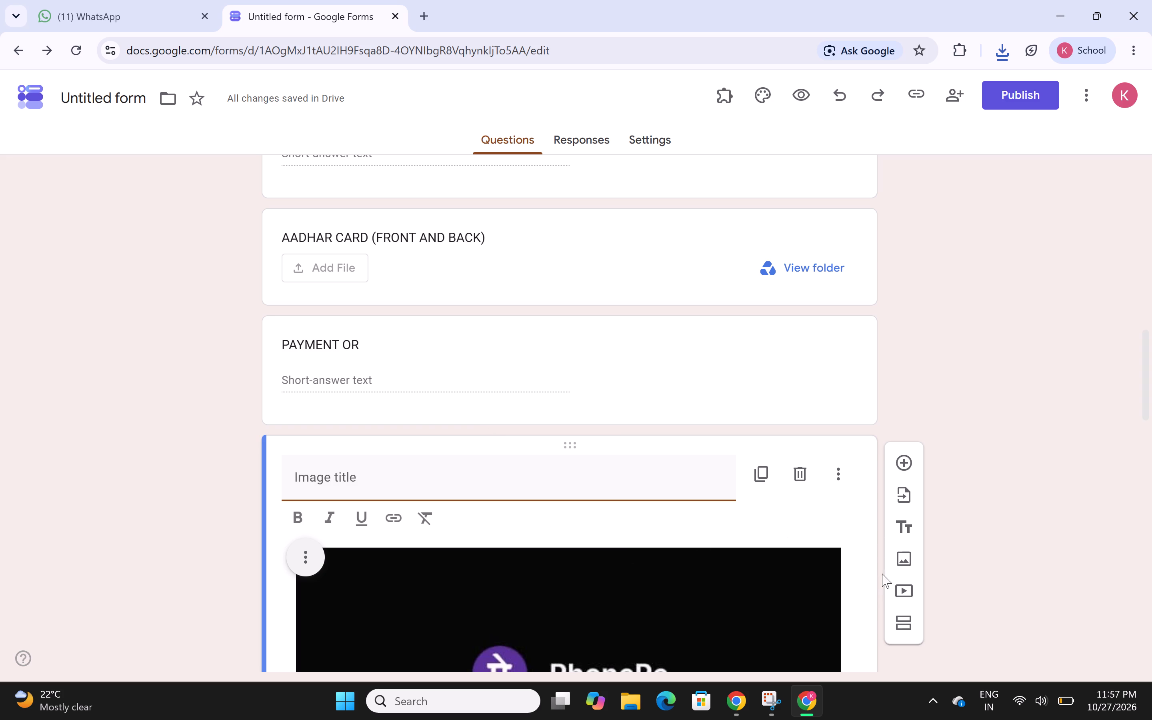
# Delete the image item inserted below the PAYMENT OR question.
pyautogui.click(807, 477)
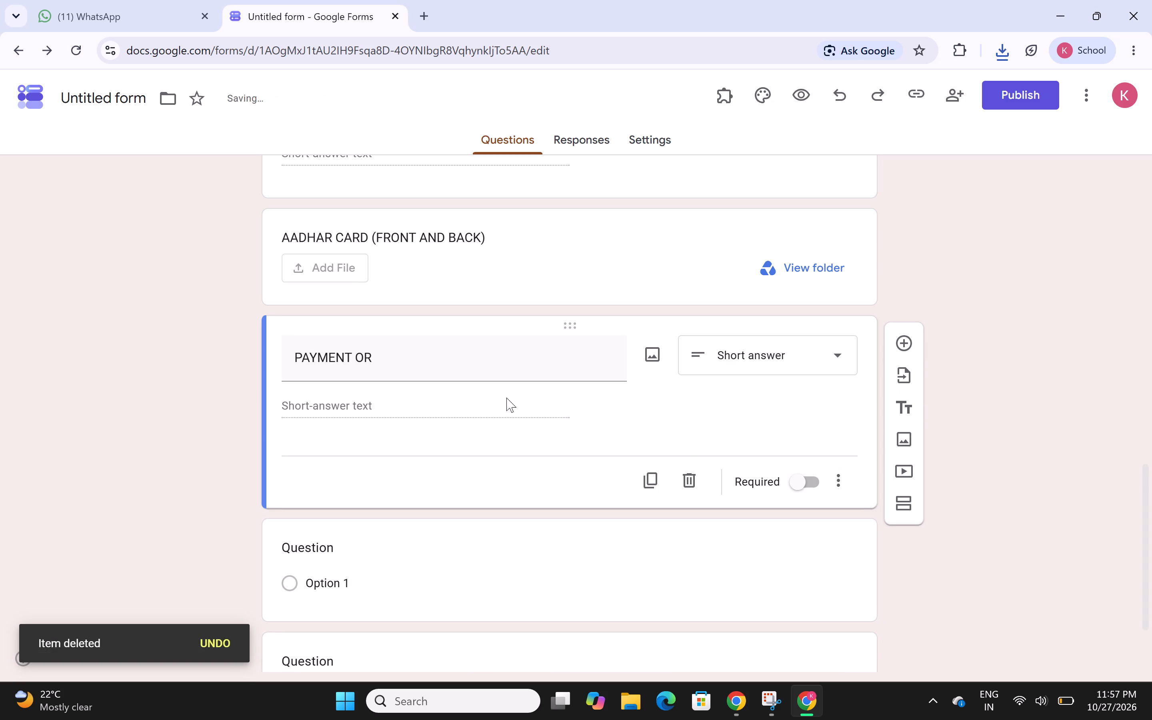
# Insert the WhatsApp image from 11.56.57 PM in Downloads, showing the PhonePe QR code, below the PAYMENT OR question.
pyautogui.click(898, 436)
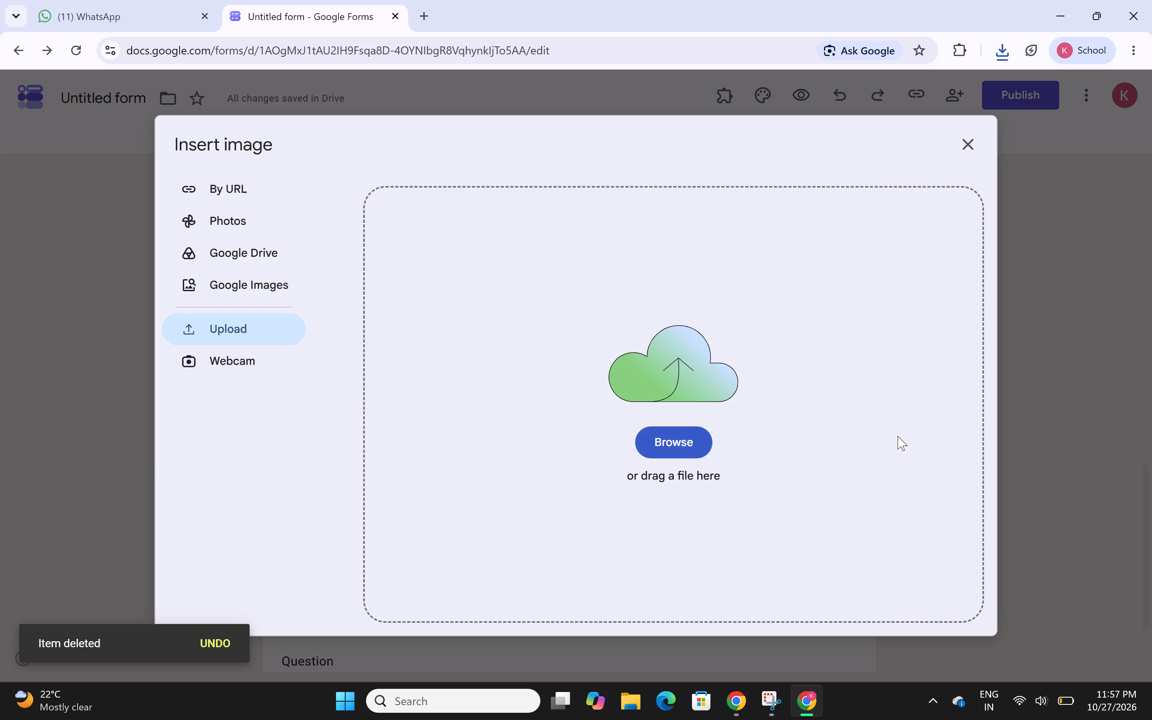
pyautogui.click(675, 428)
pyautogui.click(386, 107)
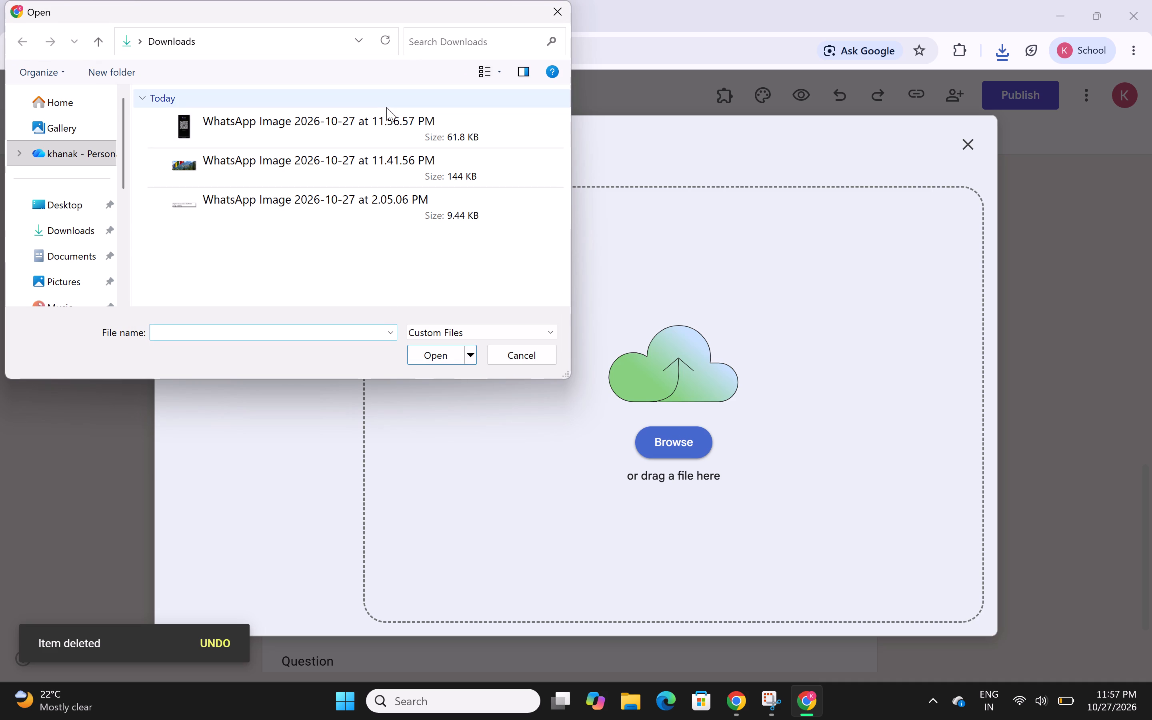
pyautogui.click(391, 129)
pyautogui.click(446, 350)
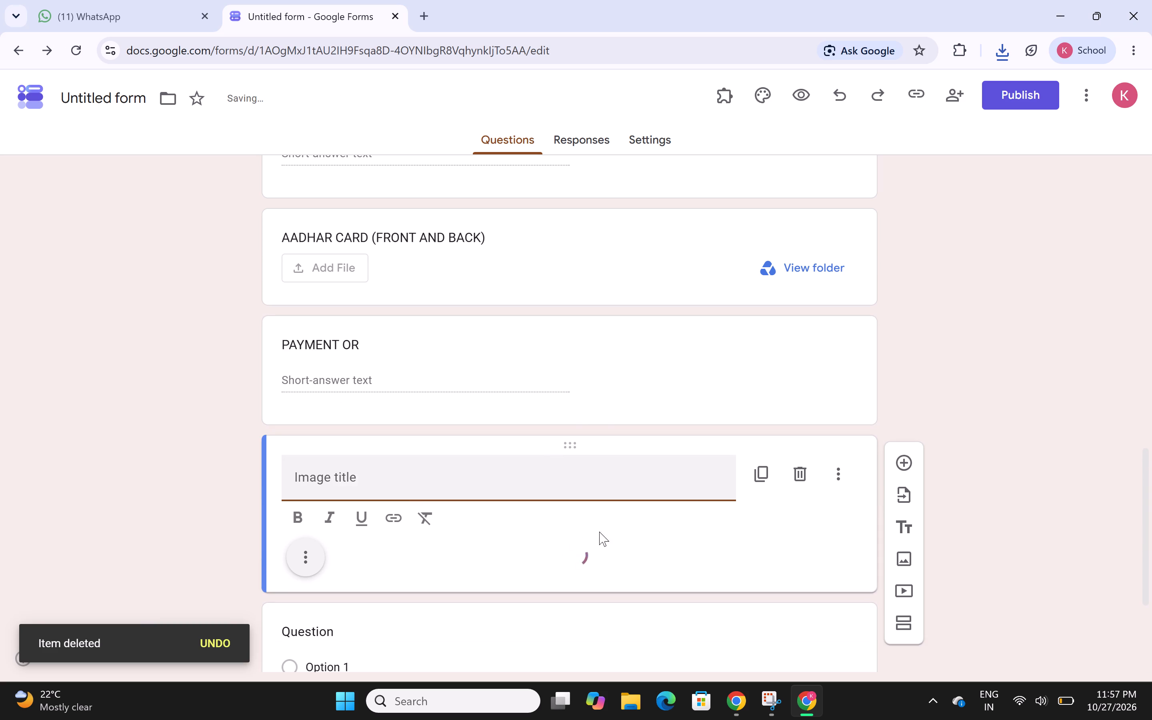
# Delete the short-answer question PAYMENT OR above the QR code image.
pyautogui.click(765, 371)
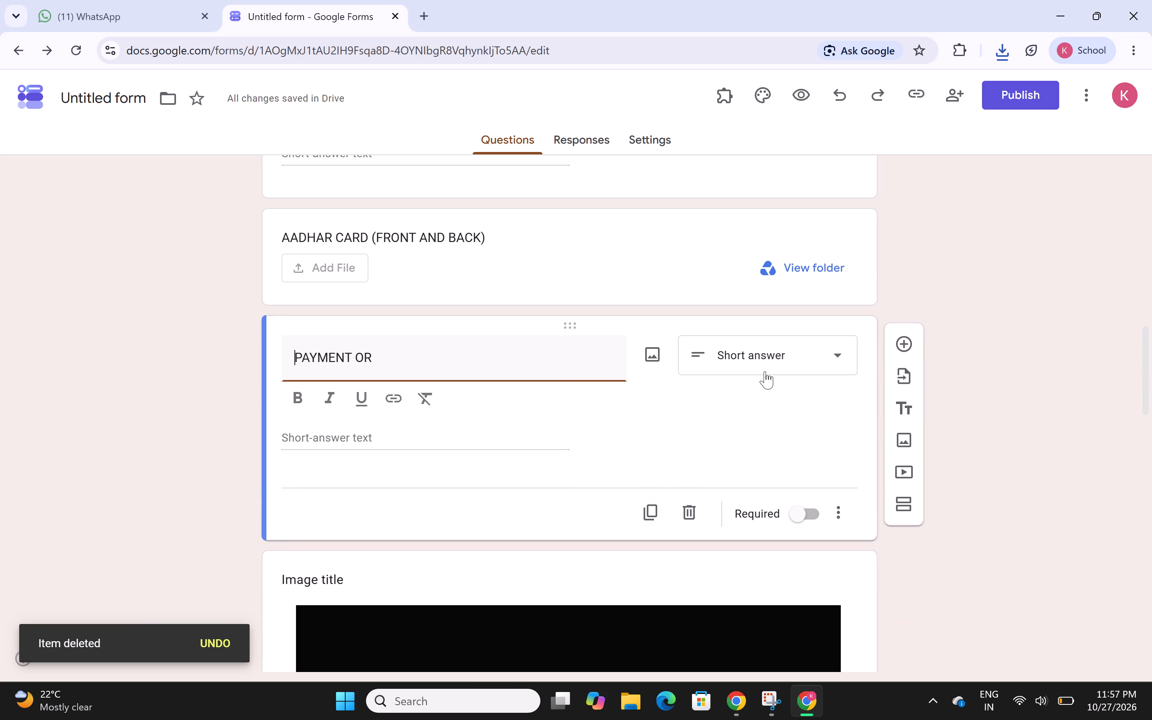
pyautogui.click(692, 514)
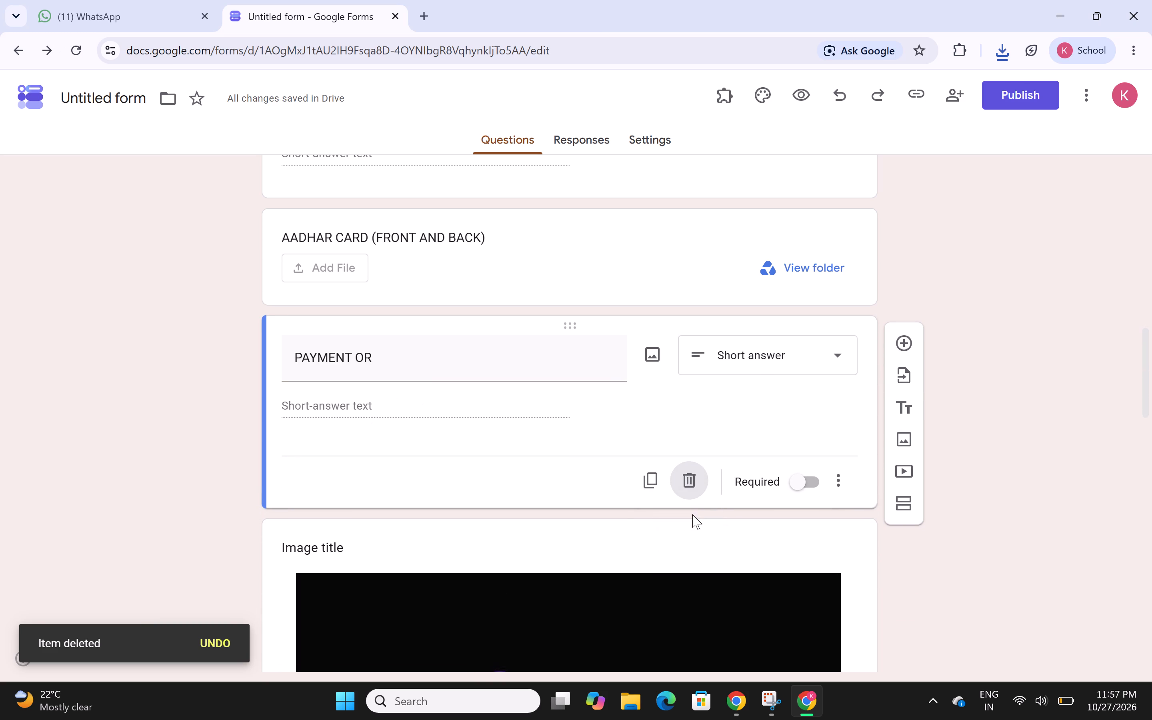
pyautogui.click(684, 491)
# Title the PhonePe QR code image "PAYMENT OR".
pyautogui.scroll(-3, 545, 463)
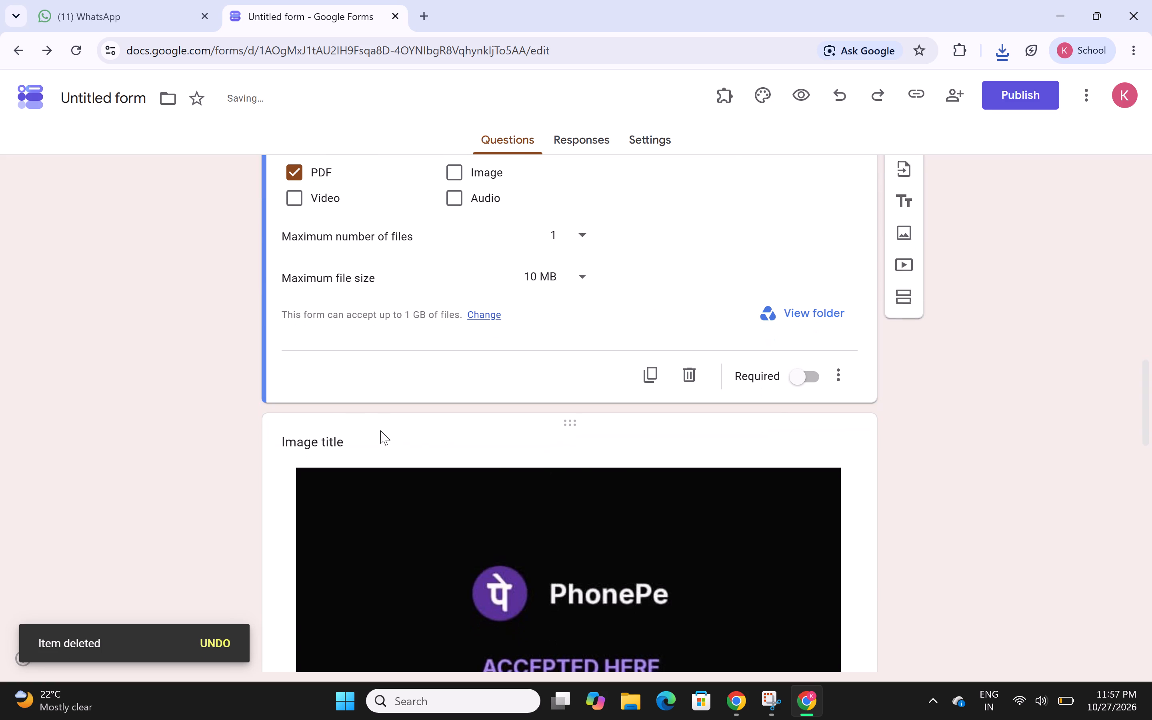
pyautogui.click(352, 441)
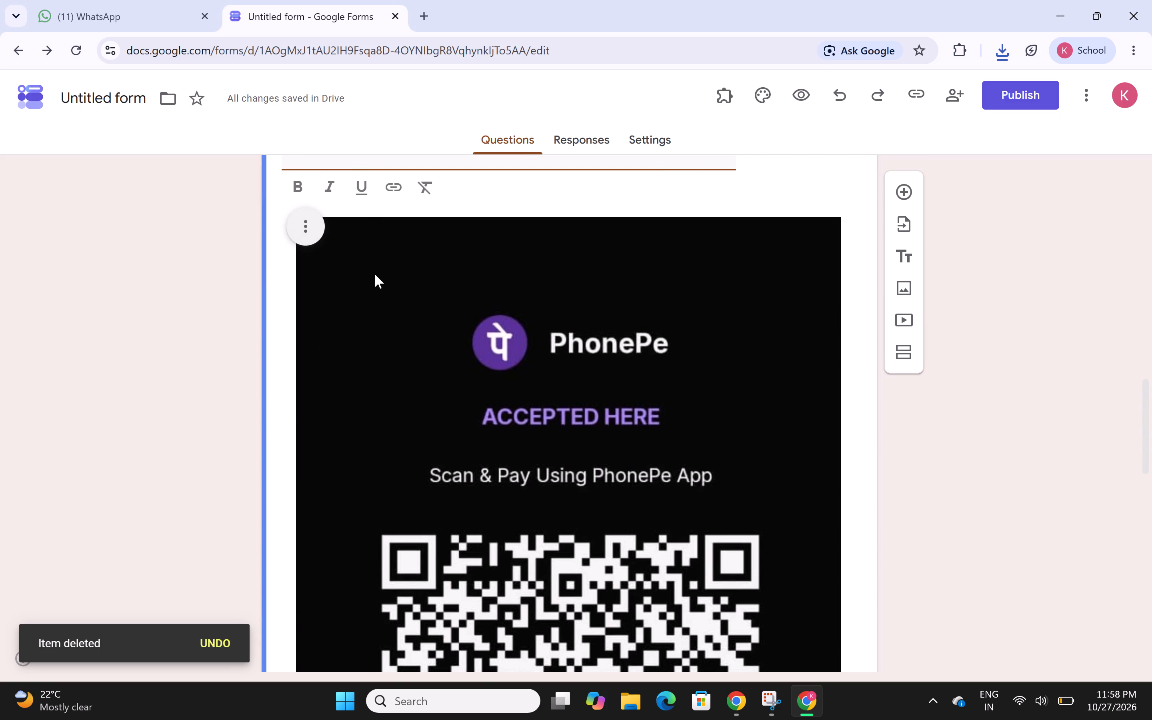
pyautogui.scroll(1, 375, 274)
pyautogui.click(381, 260)
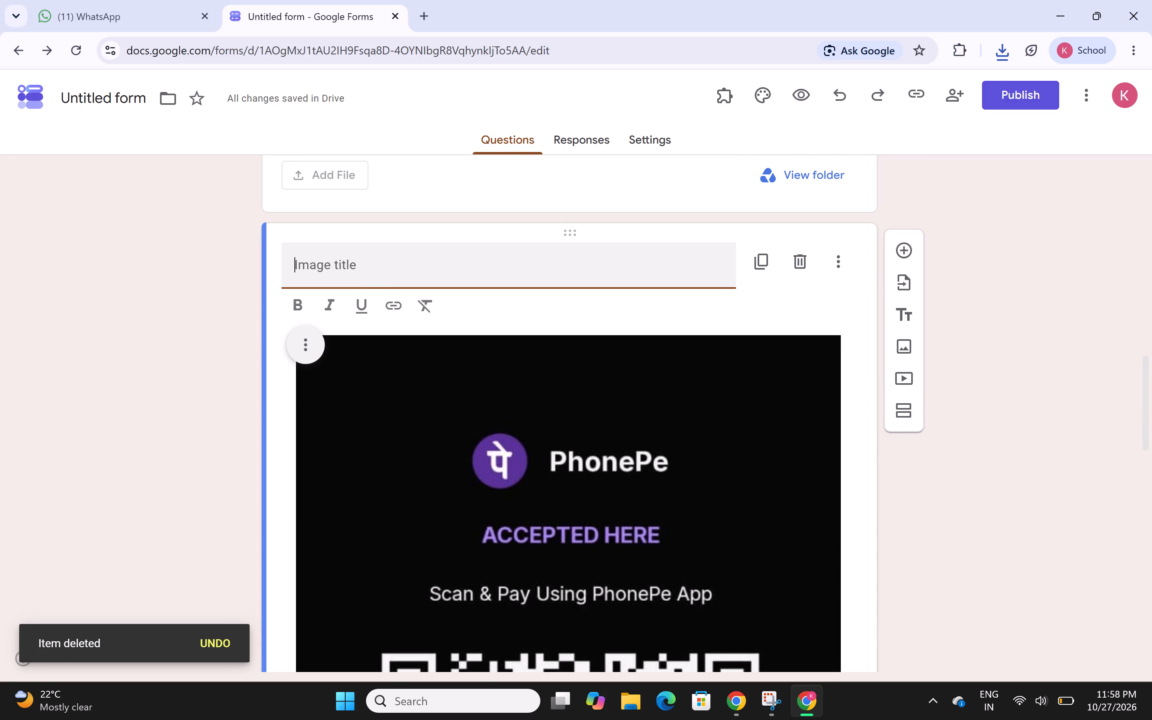
pyautogui.write('PA')
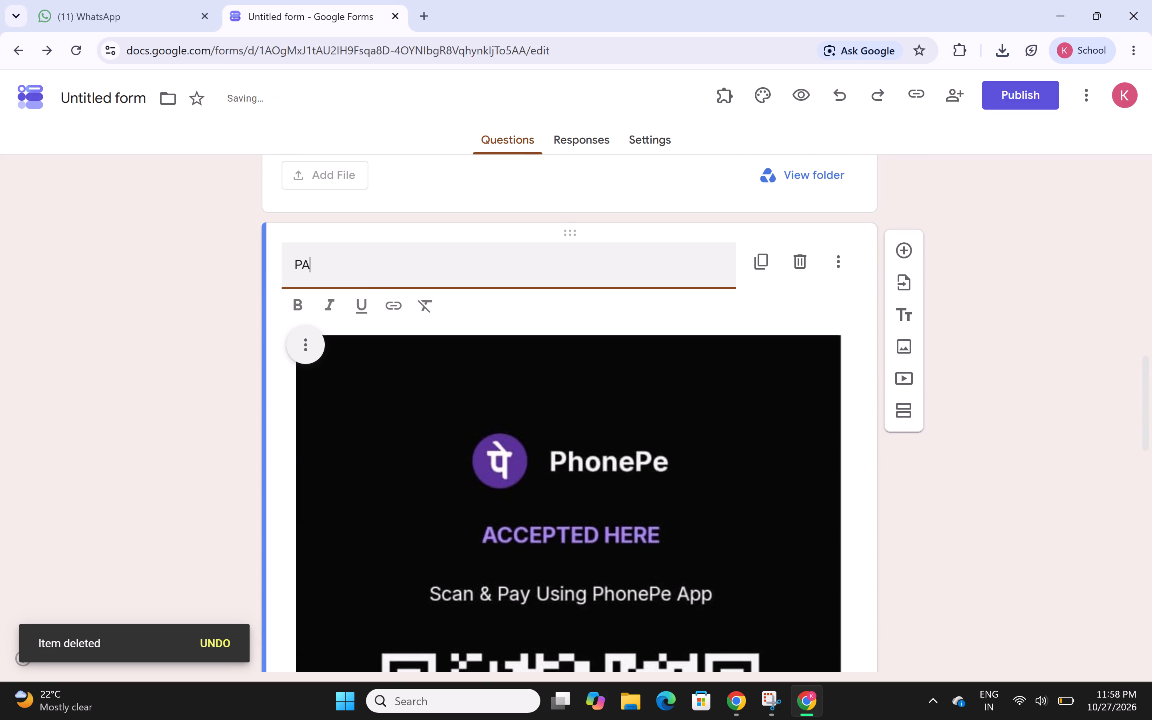
pyautogui.write('YMENT OR')
# Shrink the PhonePe QR code image proportionally to about four-fifths of its inserted width.
pyautogui.scroll(-4, 469, 349)
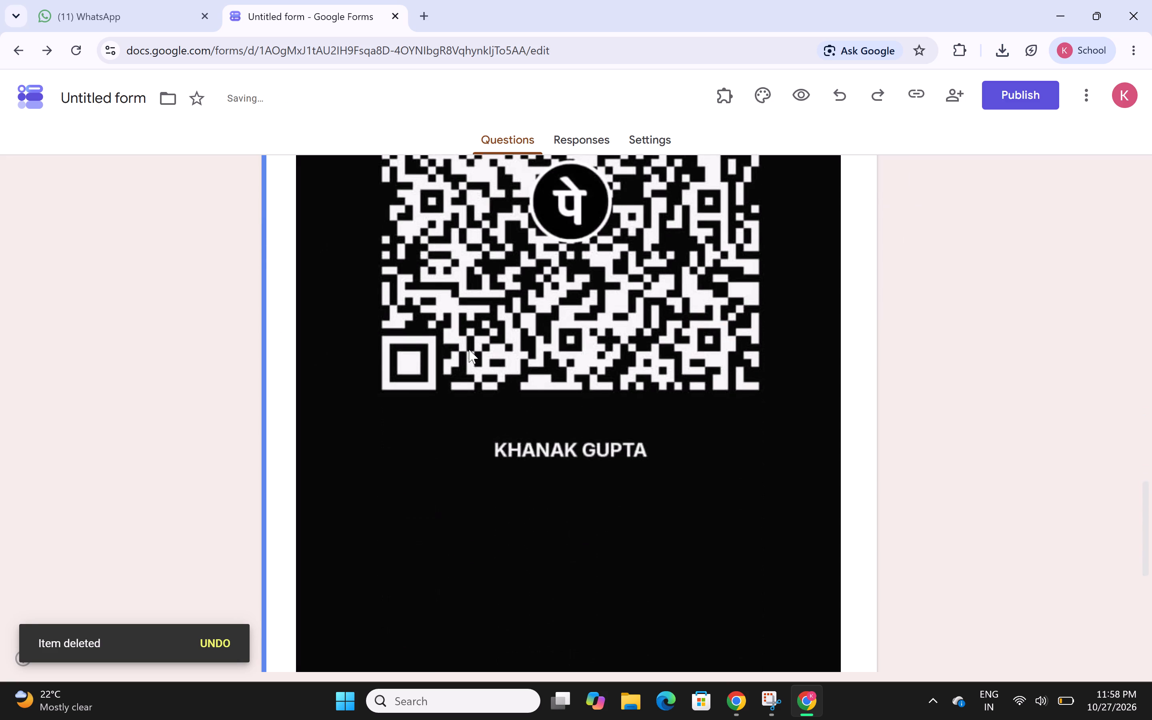
pyautogui.scroll(-4, 469, 349)
pyautogui.scroll(2, 469, 349)
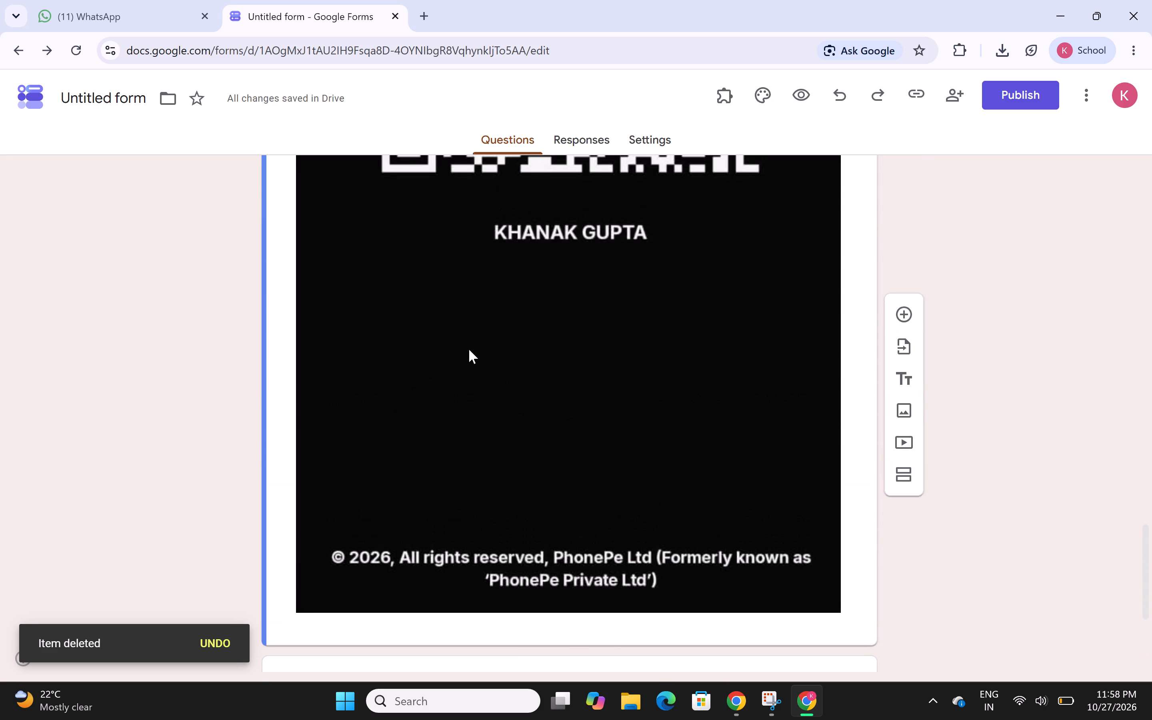
pyautogui.scroll(3, 469, 349)
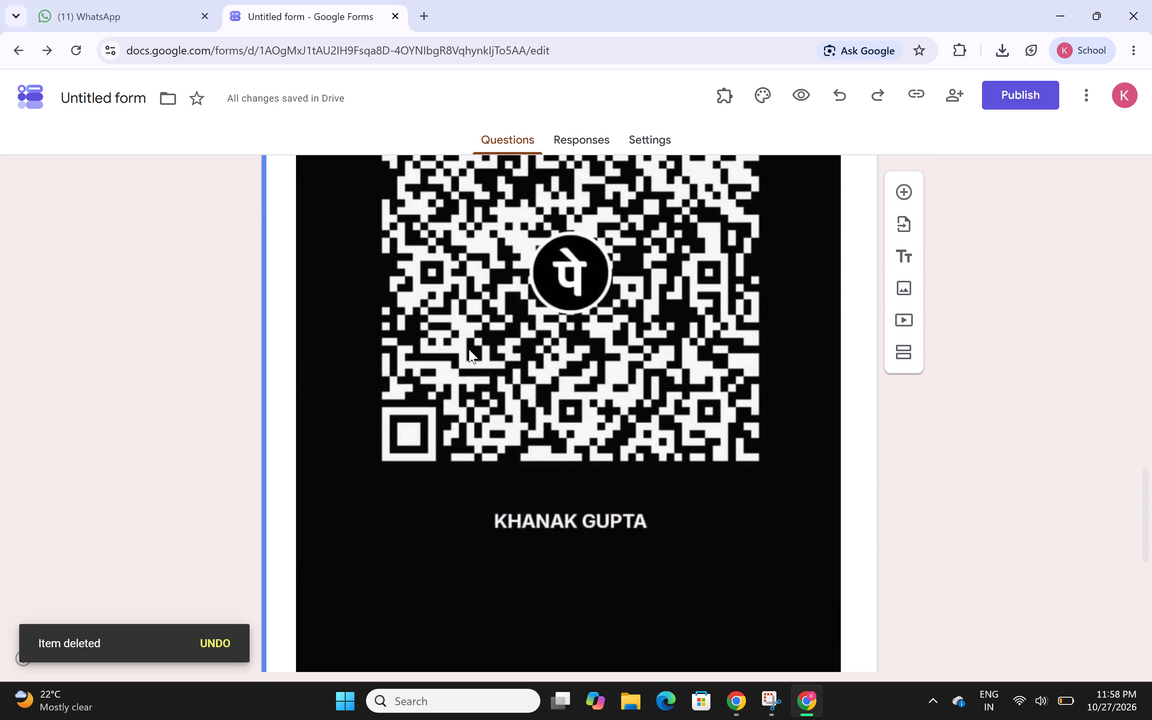
pyautogui.scroll(4, 612, 335)
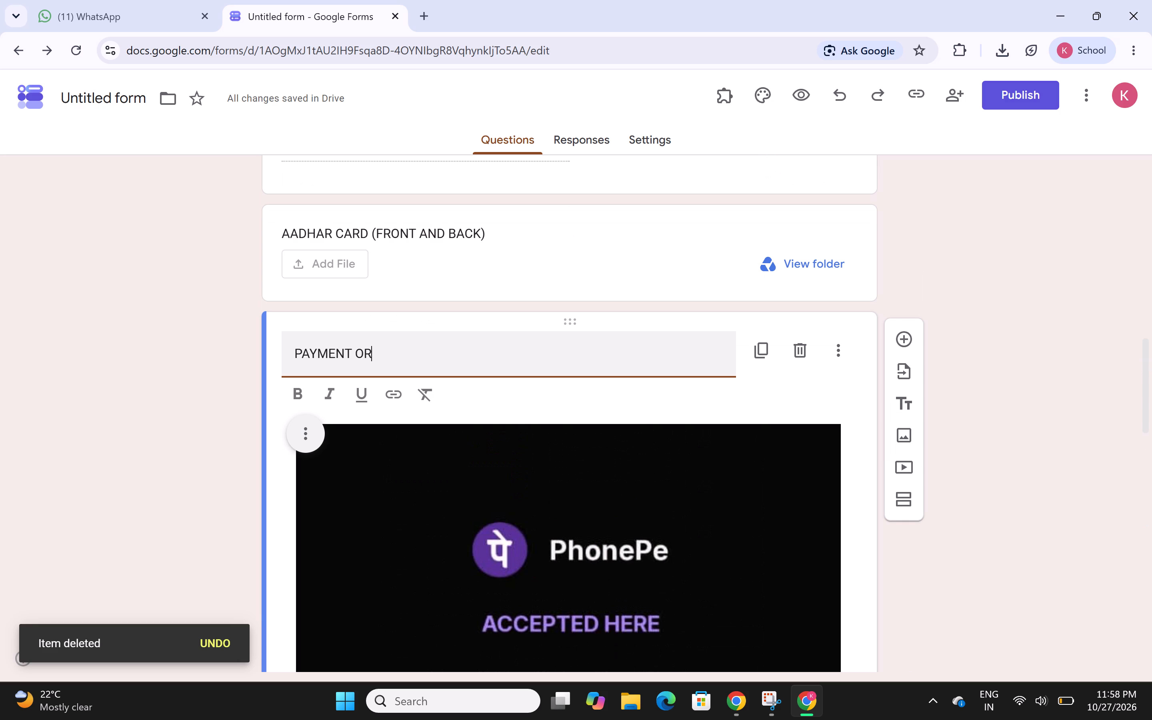
pyautogui.click(314, 432)
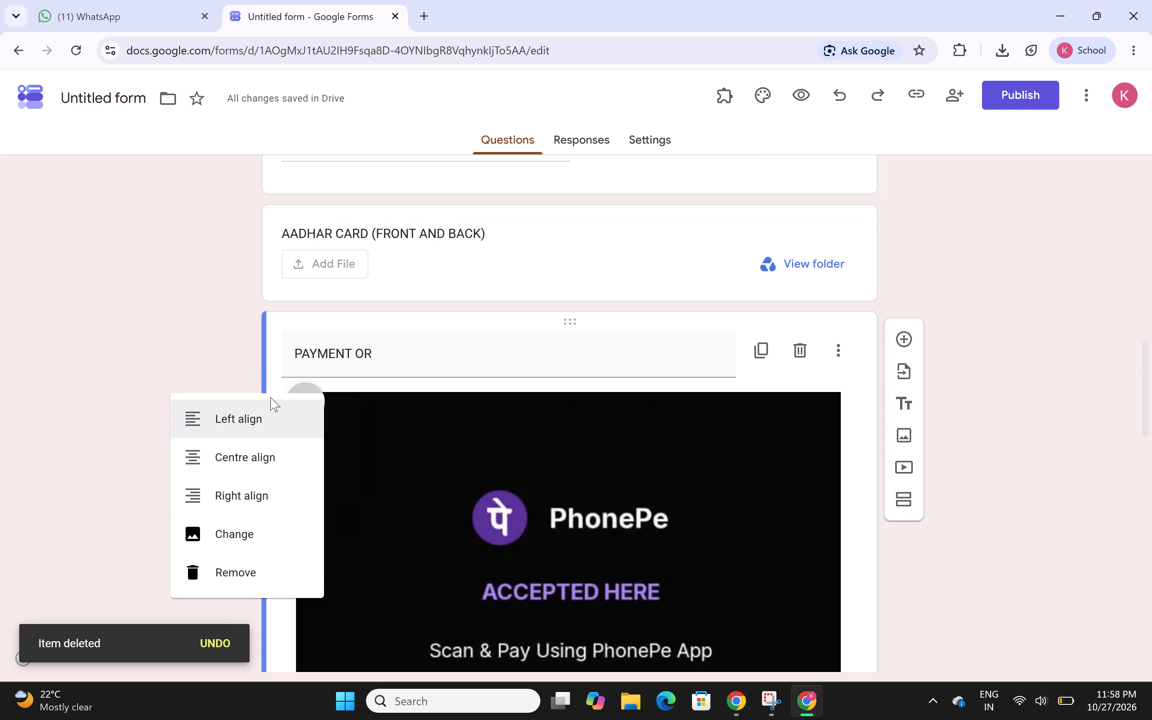
pyautogui.click(842, 417)
pyautogui.click(837, 412)
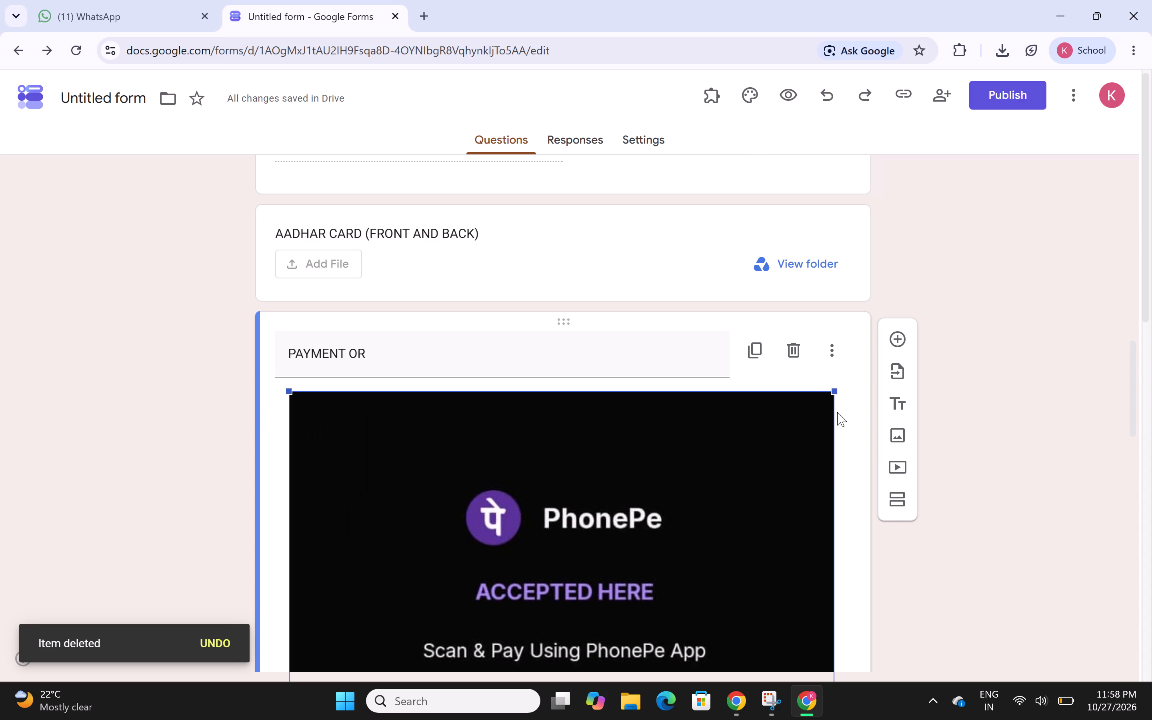
pyautogui.moveTo(835, 389); pyautogui.dragTo(804, 444)
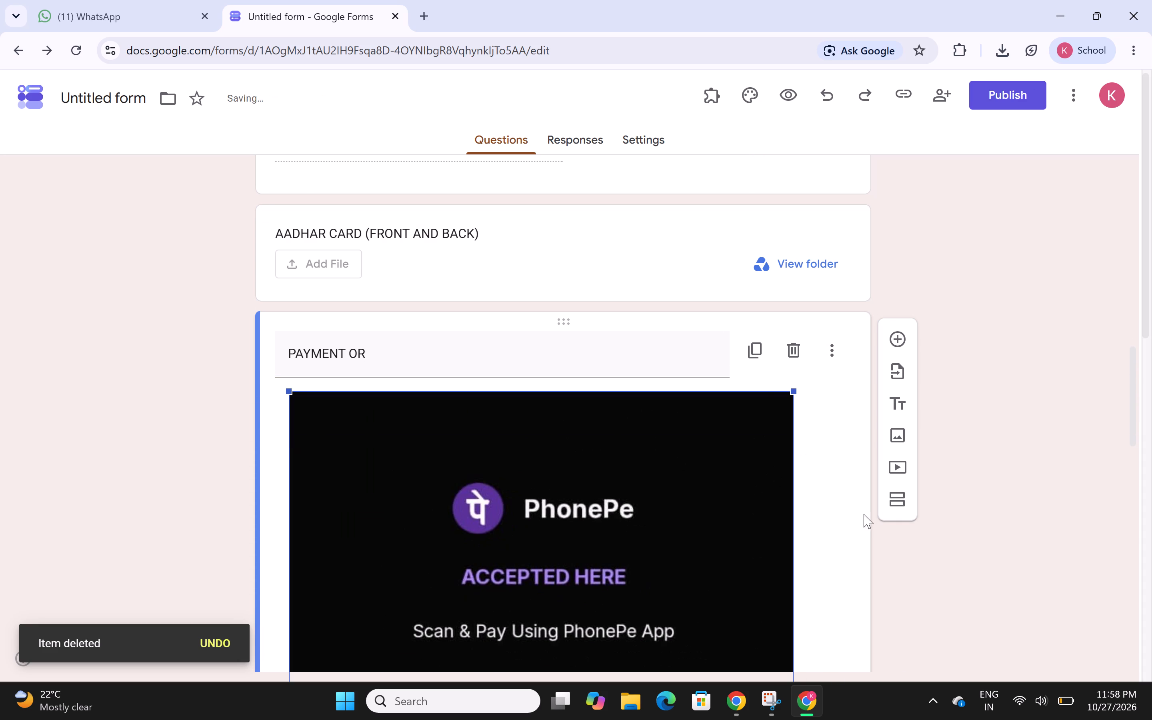
pyautogui.scroll(-9, 869, 516)
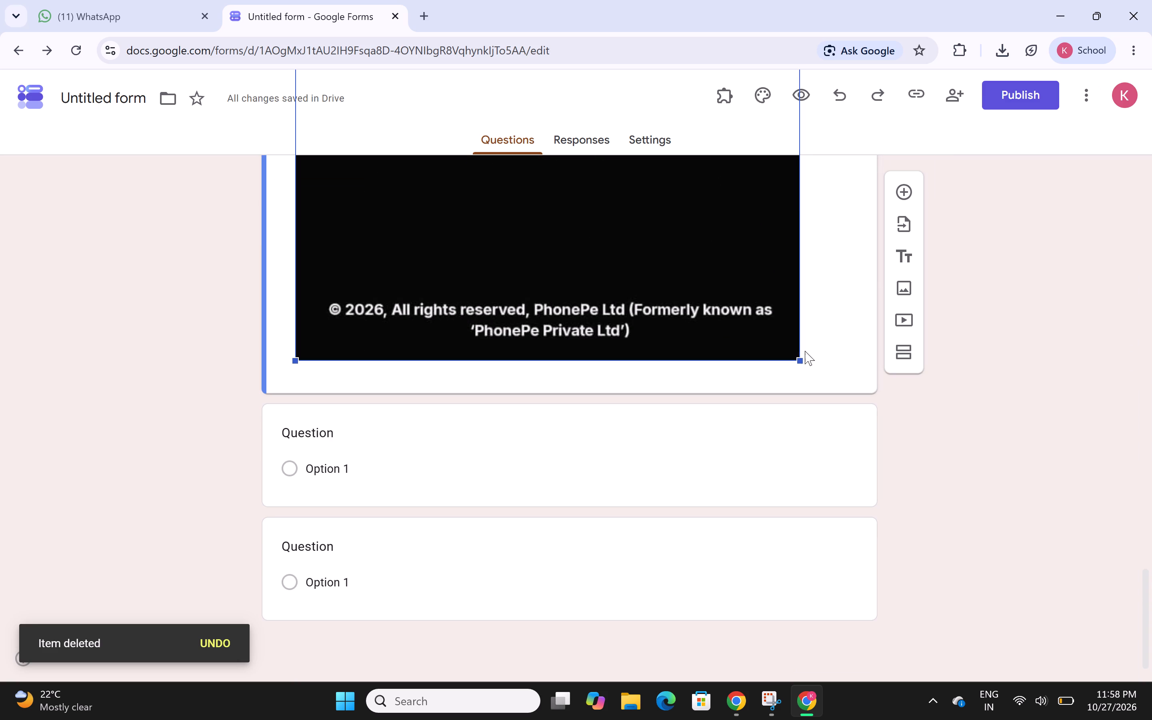
pyautogui.moveTo(797, 363); pyautogui.dragTo(729, 274)
# Reduce the PhonePe QR code image further from its lower-left corner, to about 70% of its inserted width.
pyautogui.scroll(2, 760, 353)
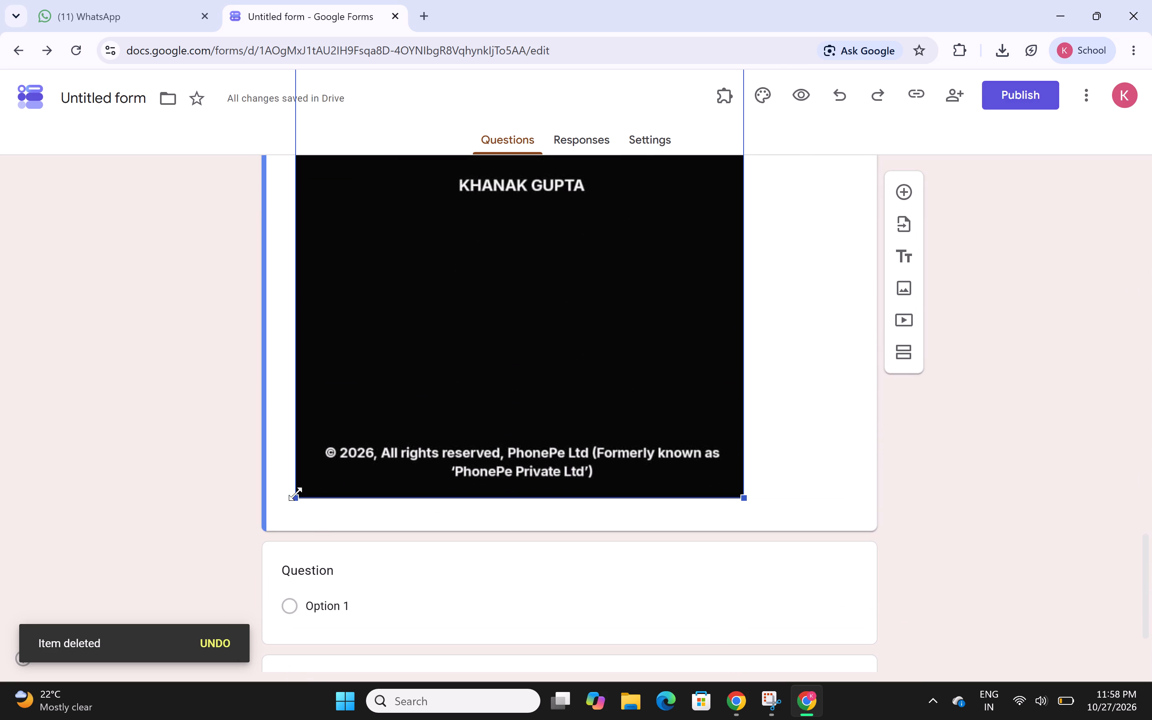
pyautogui.click(292, 490)
pyautogui.click(295, 493)
pyautogui.click(304, 489)
pyautogui.moveTo(297, 494); pyautogui.dragTo(410, 398)
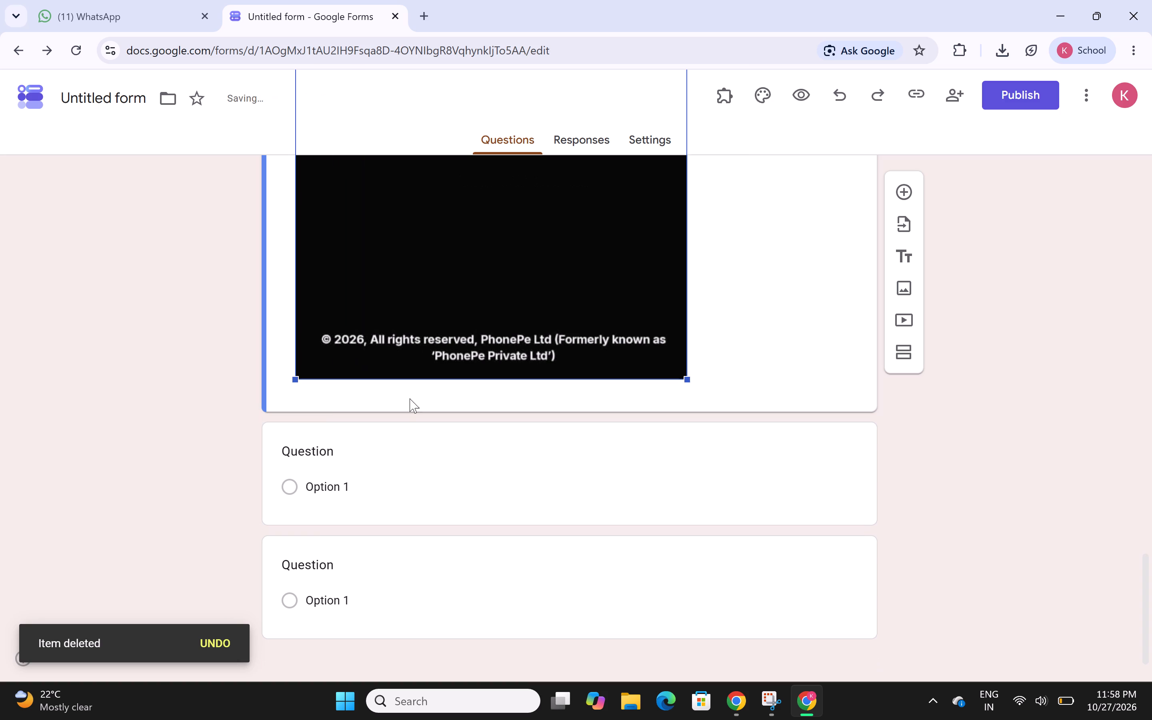
# Reduce the PhonePe QR code image further from its upper corners, to about 65% of its inserted width.
pyautogui.scroll(5, 581, 346)
pyautogui.scroll(2, 766, 344)
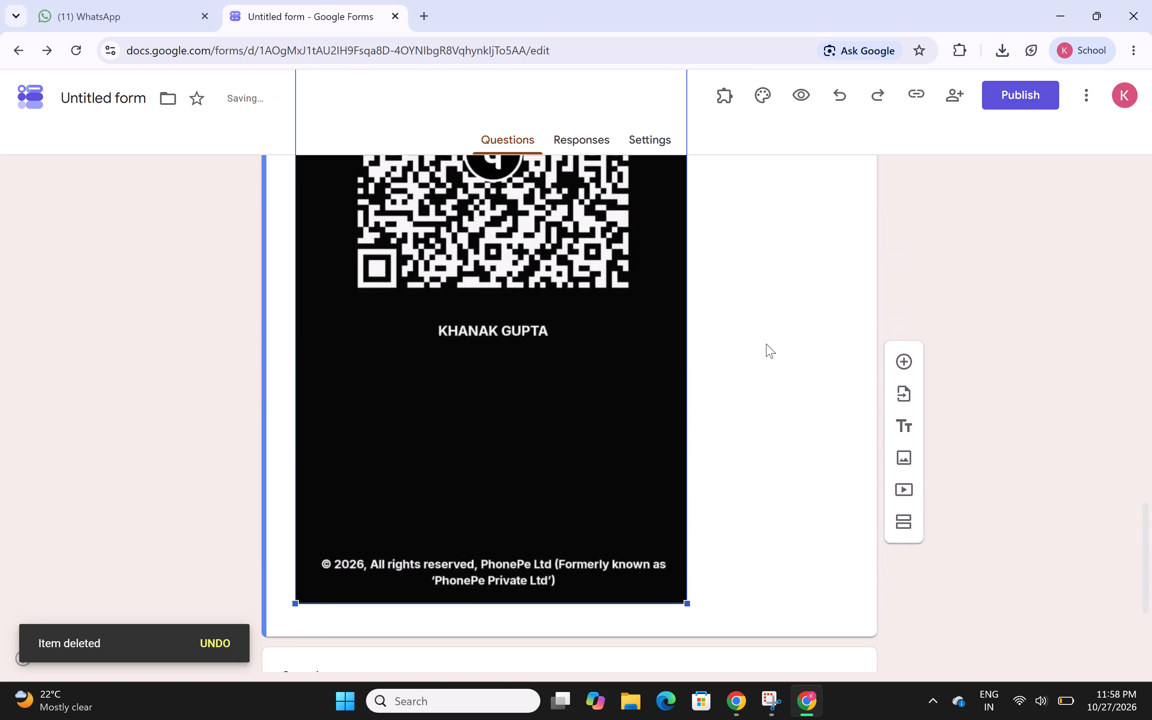
pyautogui.scroll(3, 766, 344)
pyautogui.scroll(-1, 766, 344)
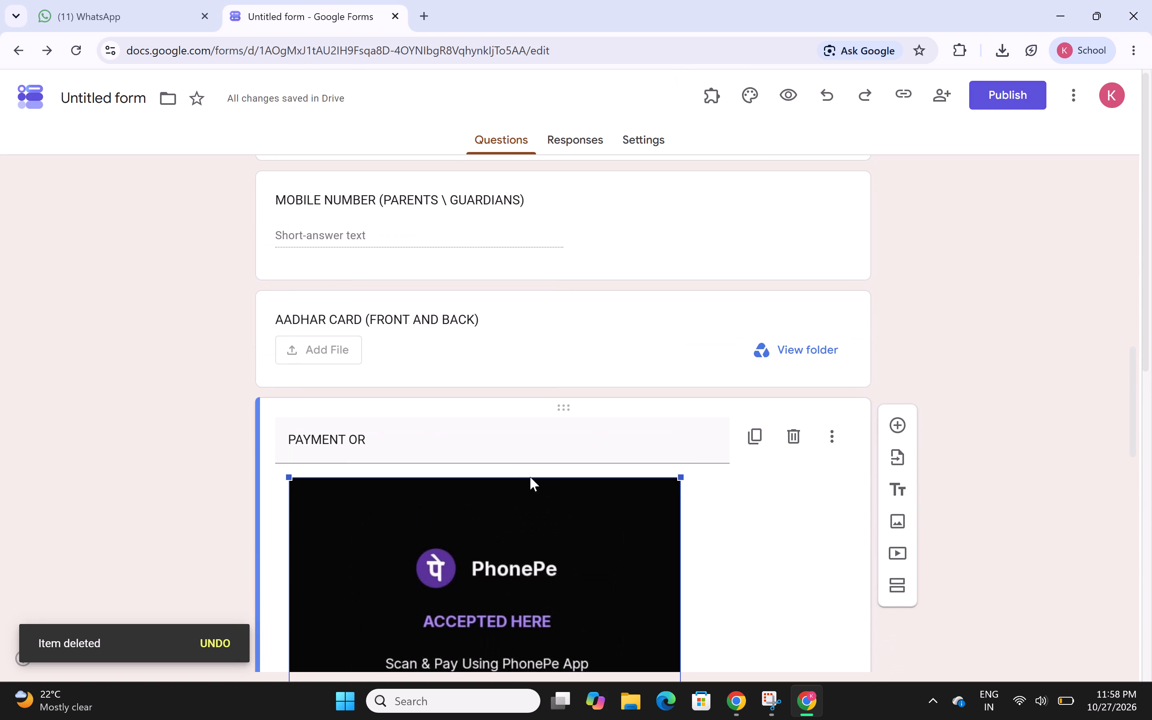
pyautogui.moveTo(294, 478); pyautogui.dragTo(362, 504)
pyautogui.moveTo(362, 504); pyautogui.dragTo(288, 474)
pyautogui.moveTo(288, 474); pyautogui.dragTo(372, 512)
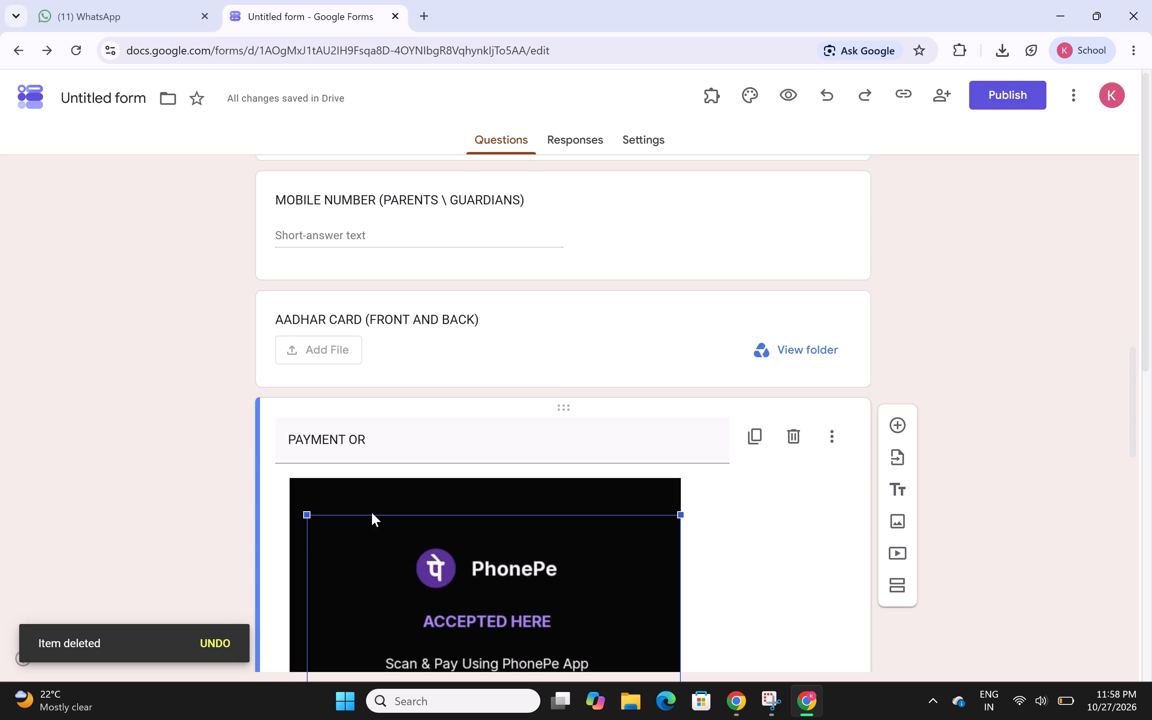
pyautogui.moveTo(372, 512); pyautogui.dragTo(369, 482)
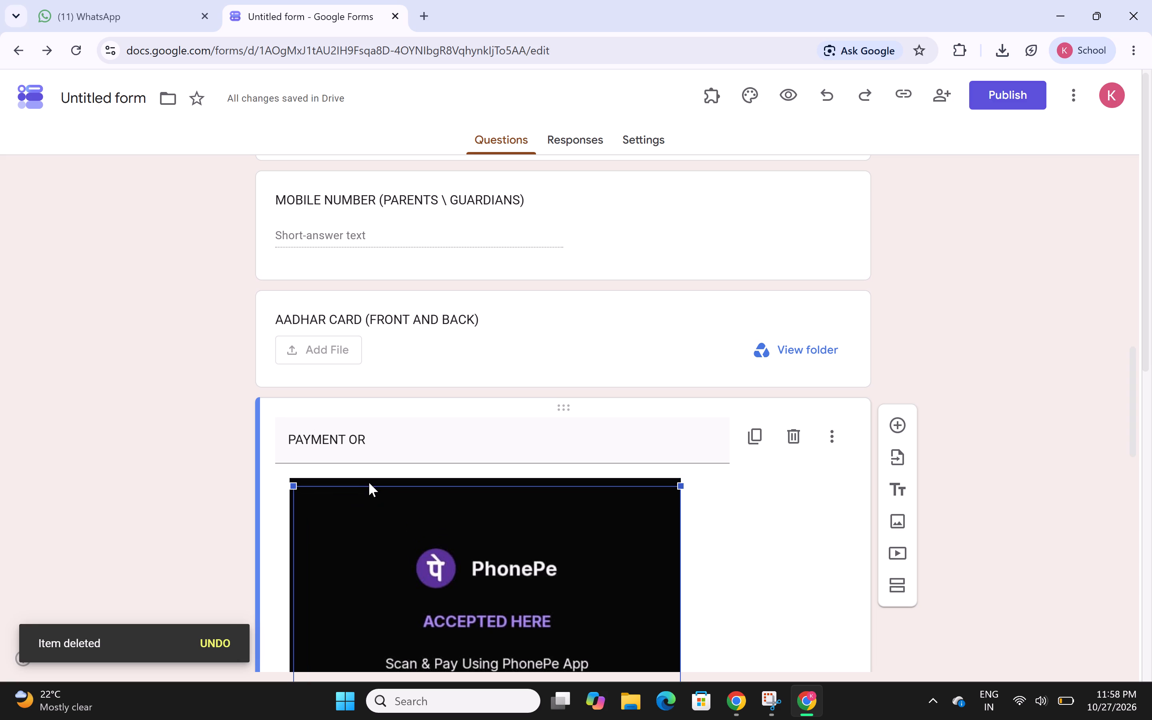
pyautogui.moveTo(369, 482); pyautogui.dragTo(380, 486)
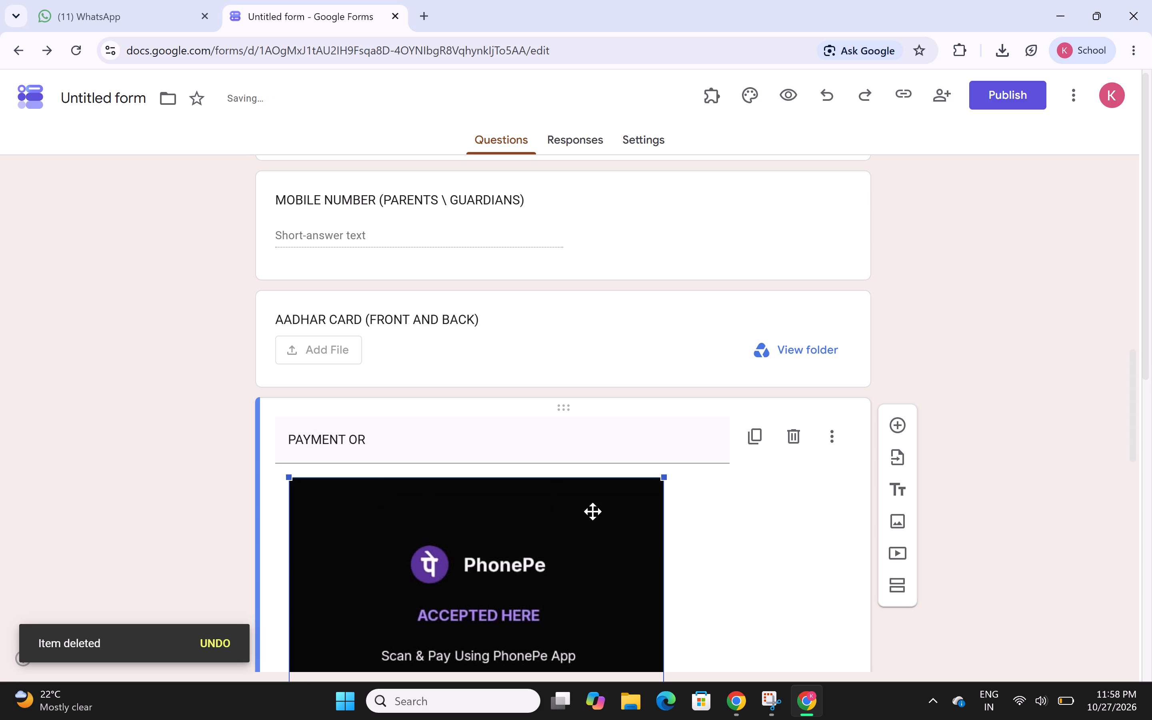
pyautogui.moveTo(553, 543); pyautogui.dragTo(618, 546)
pyautogui.moveTo(666, 478); pyautogui.dragTo(667, 497)
pyautogui.moveTo(653, 473); pyautogui.dragTo(652, 514)
# Reduce the PhonePe QR code image further from its lower-right corner, to about 63% of its inserted width.
pyautogui.scroll(-4, 702, 506)
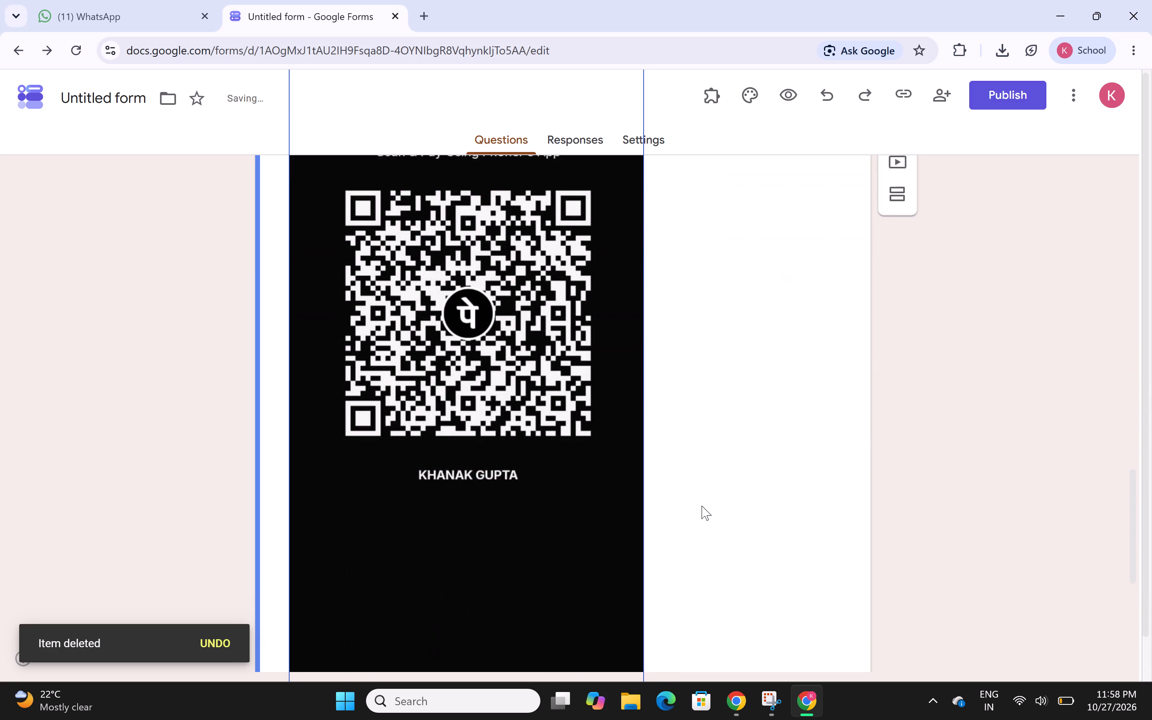
pyautogui.scroll(-3, 702, 506)
pyautogui.moveTo(650, 510); pyautogui.dragTo(708, 511)
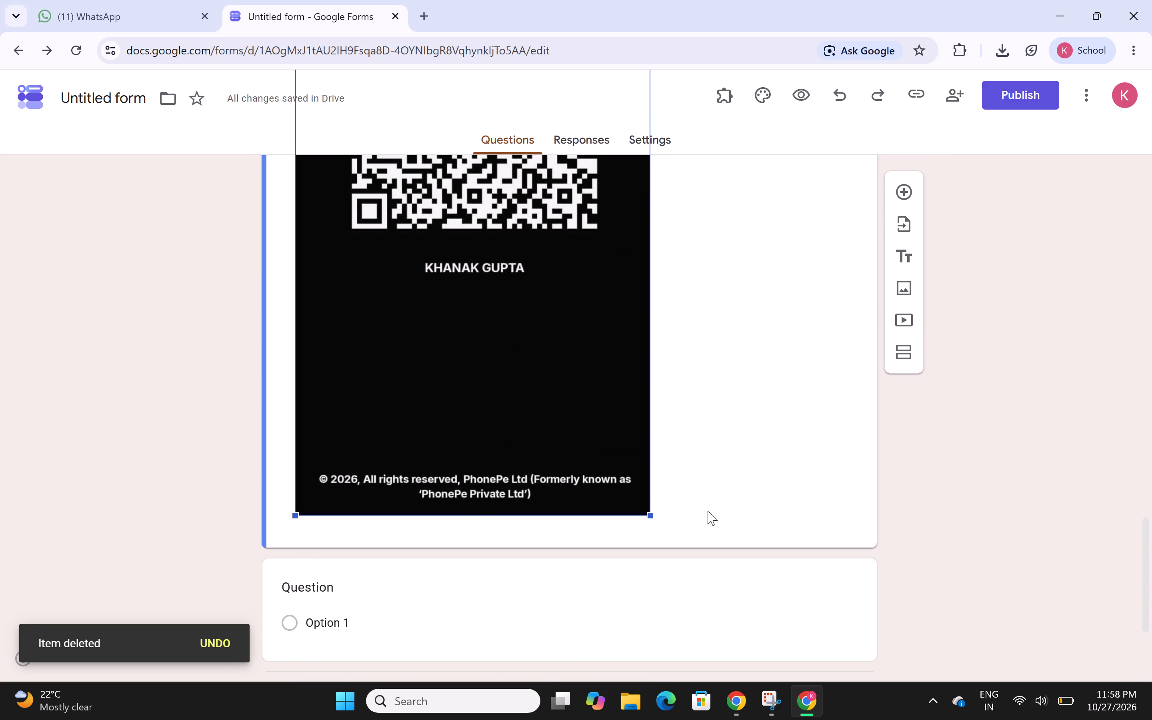
pyautogui.moveTo(708, 511); pyautogui.dragTo(647, 517)
pyautogui.click(647, 517)
pyautogui.moveTo(647, 517); pyautogui.dragTo(664, 518)
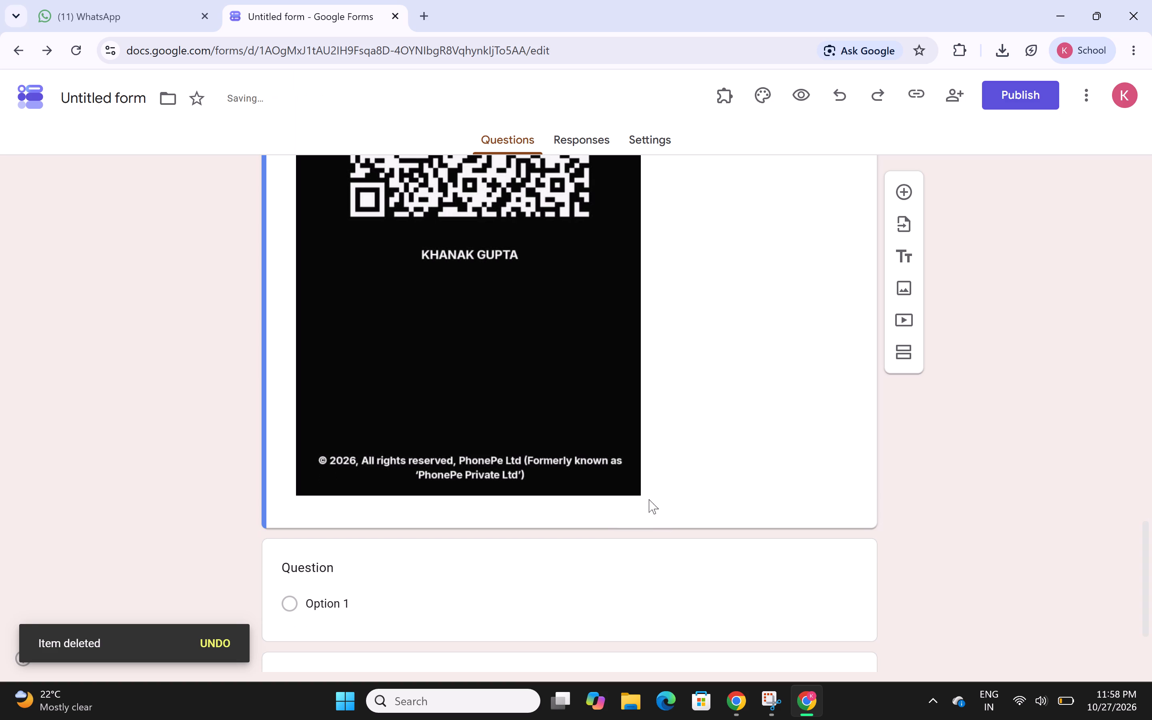
# Shrink the PhonePe QR code image again from its lower-right corner, to about 60% of its inserted width.
pyautogui.click(639, 484)
pyautogui.moveTo(639, 484); pyautogui.dragTo(627, 471)
pyautogui.moveTo(627, 471); pyautogui.dragTo(638, 468)
pyautogui.moveTo(638, 468); pyautogui.dragTo(639, 452)
pyautogui.moveTo(639, 452); pyautogui.dragTo(637, 497)
pyautogui.click(637, 497)
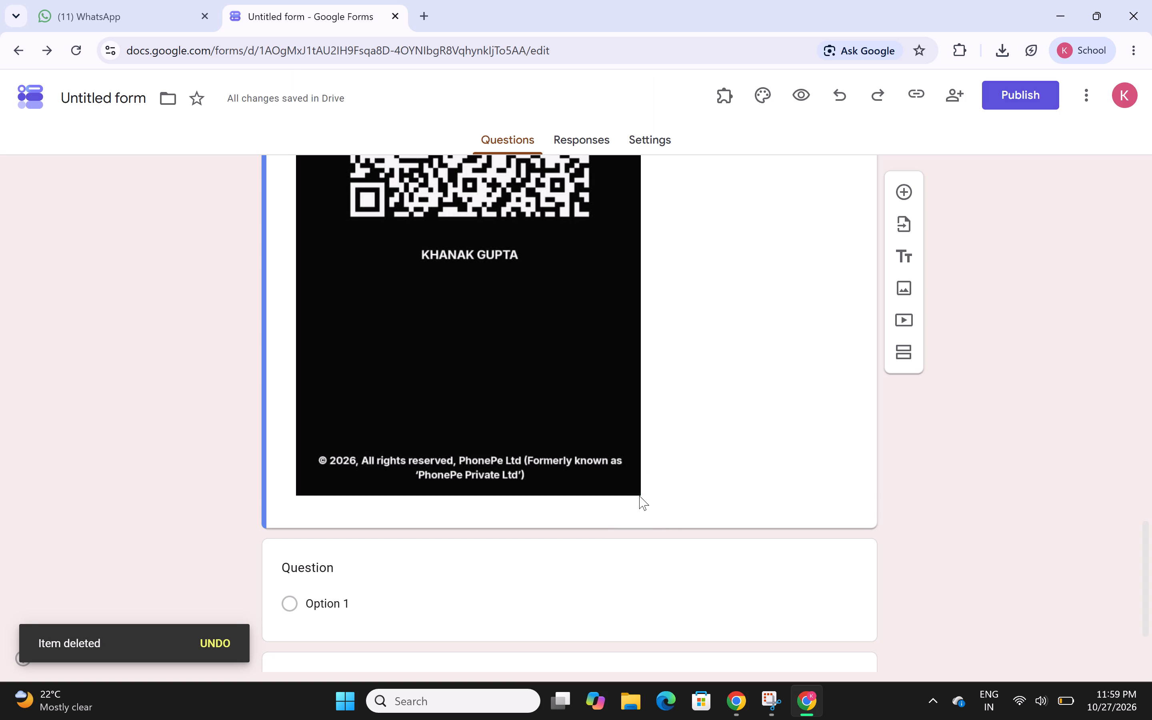
pyautogui.tripleClick(638, 490)
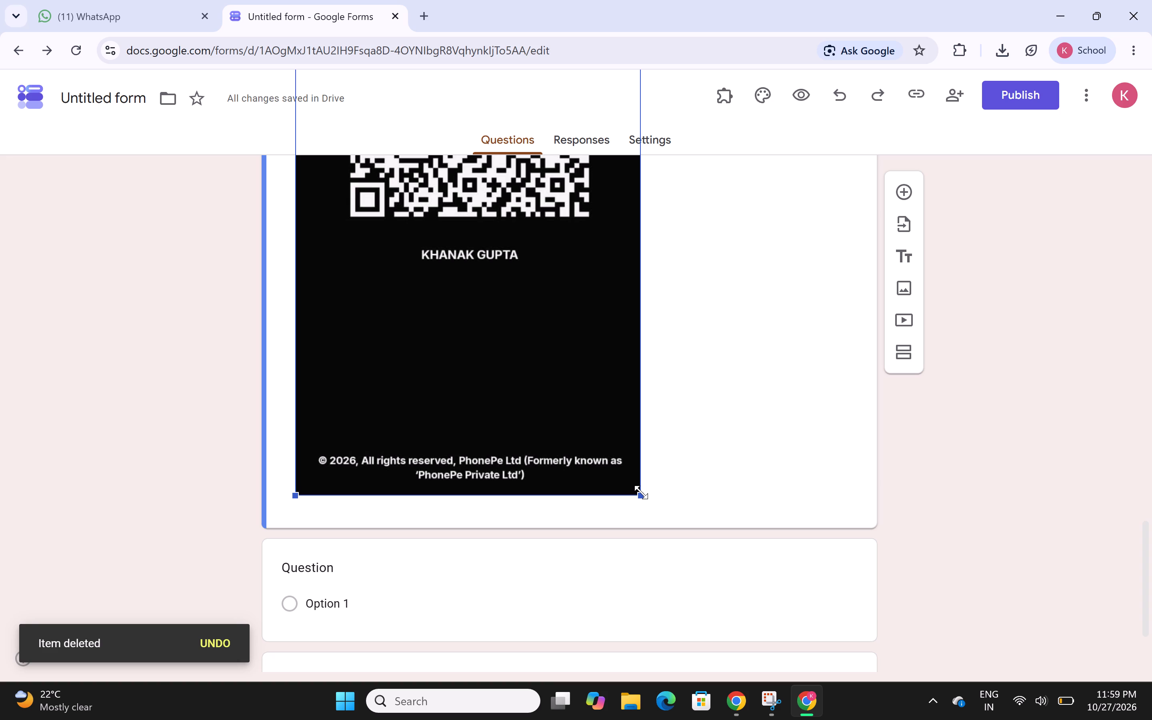
pyautogui.click(641, 492)
pyautogui.click(641, 492)
pyautogui.moveTo(631, 480); pyautogui.dragTo(626, 471)
pyautogui.doubleClick(626, 471)
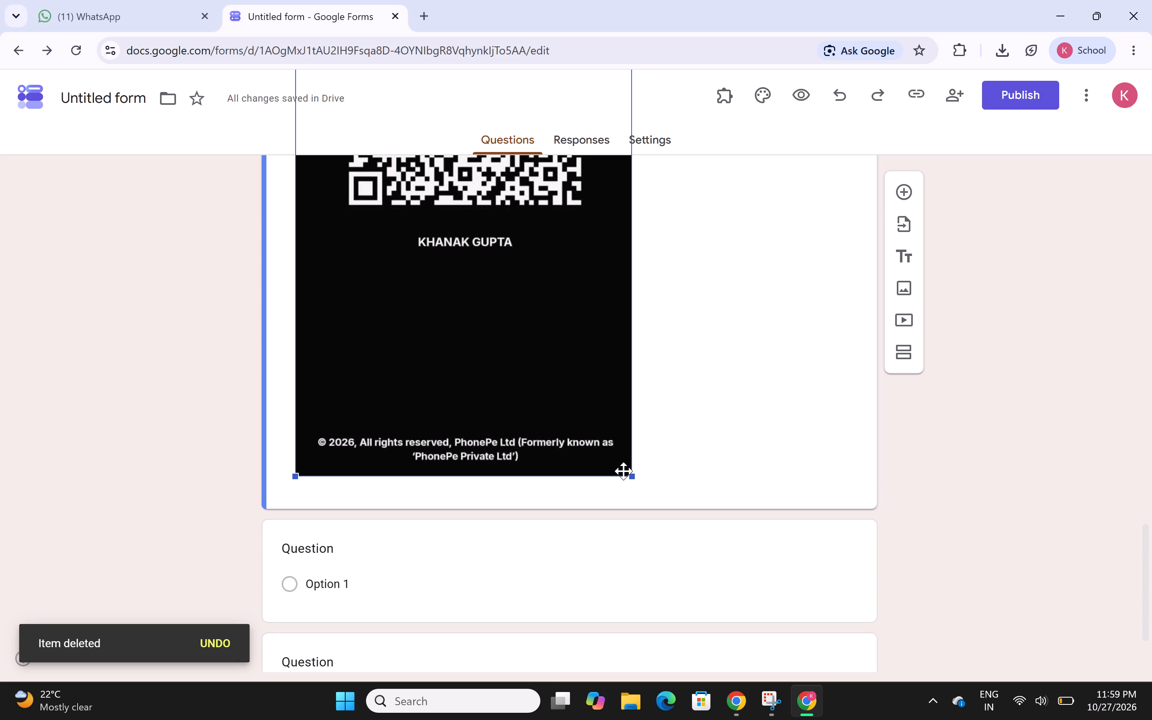
pyautogui.moveTo(630, 473); pyautogui.dragTo(658, 432)
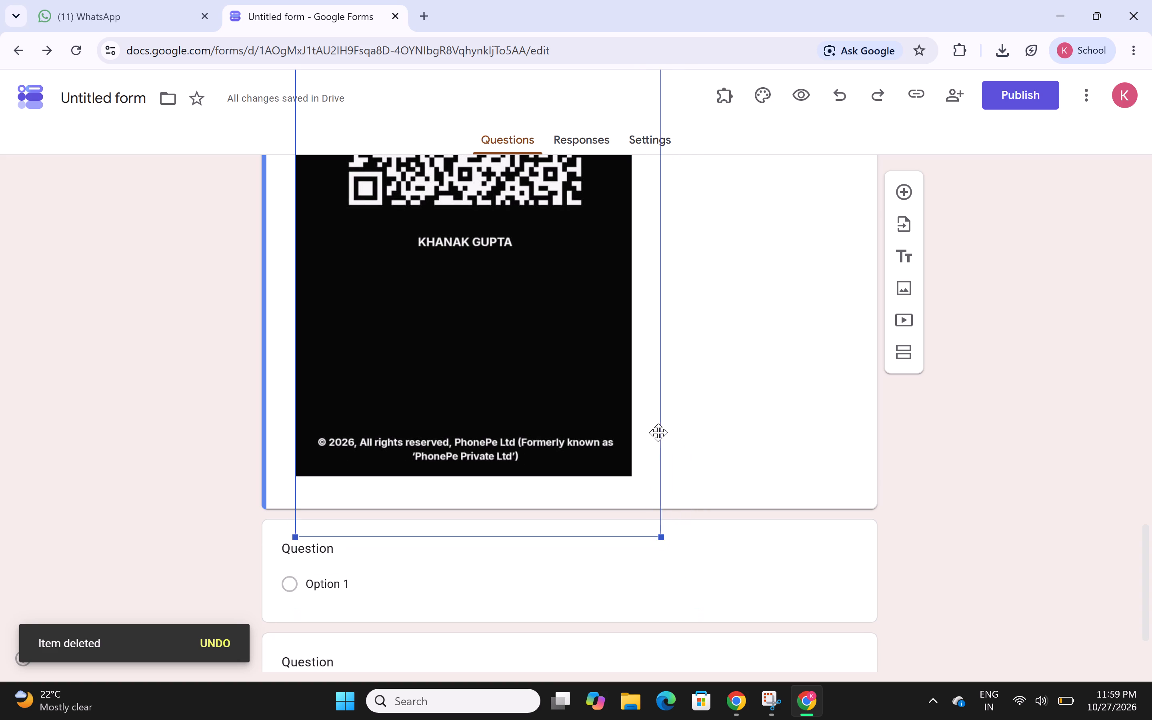
pyautogui.moveTo(658, 432); pyautogui.dragTo(628, 420)
# Reduce the PhonePe QR code image slightly more from its upper-left corner, to about 58% of its inserted width.
pyautogui.scroll(3, 699, 396)
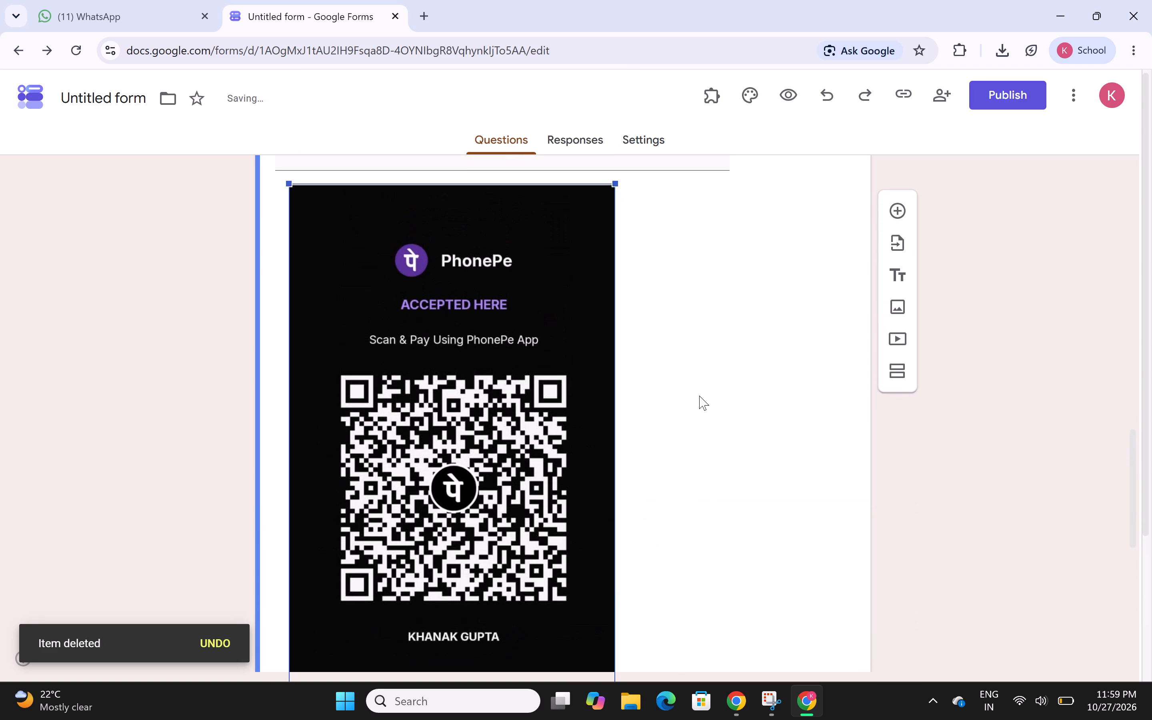
pyautogui.scroll(2, 699, 396)
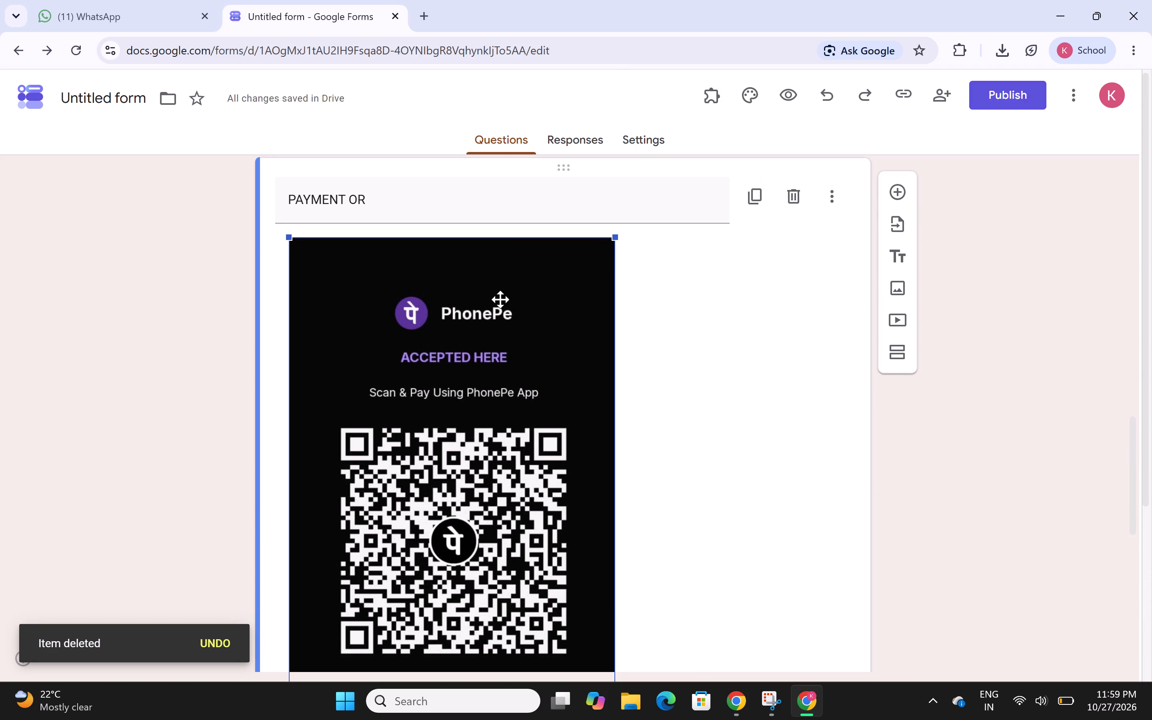
pyautogui.moveTo(458, 322); pyautogui.dragTo(612, 330)
pyautogui.moveTo(492, 240); pyautogui.dragTo(460, 230)
pyautogui.moveTo(460, 230); pyautogui.dragTo(298, 246)
pyautogui.moveTo(290, 238); pyautogui.dragTo(365, 241)
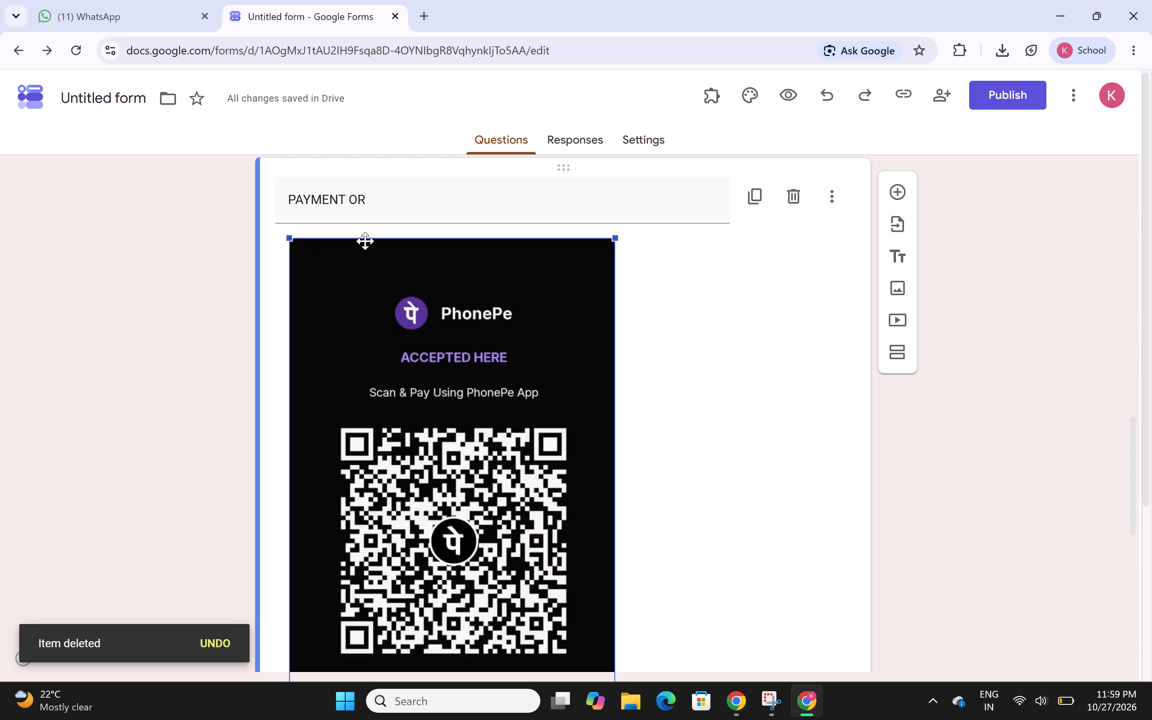
pyautogui.moveTo(365, 241); pyautogui.dragTo(471, 238)
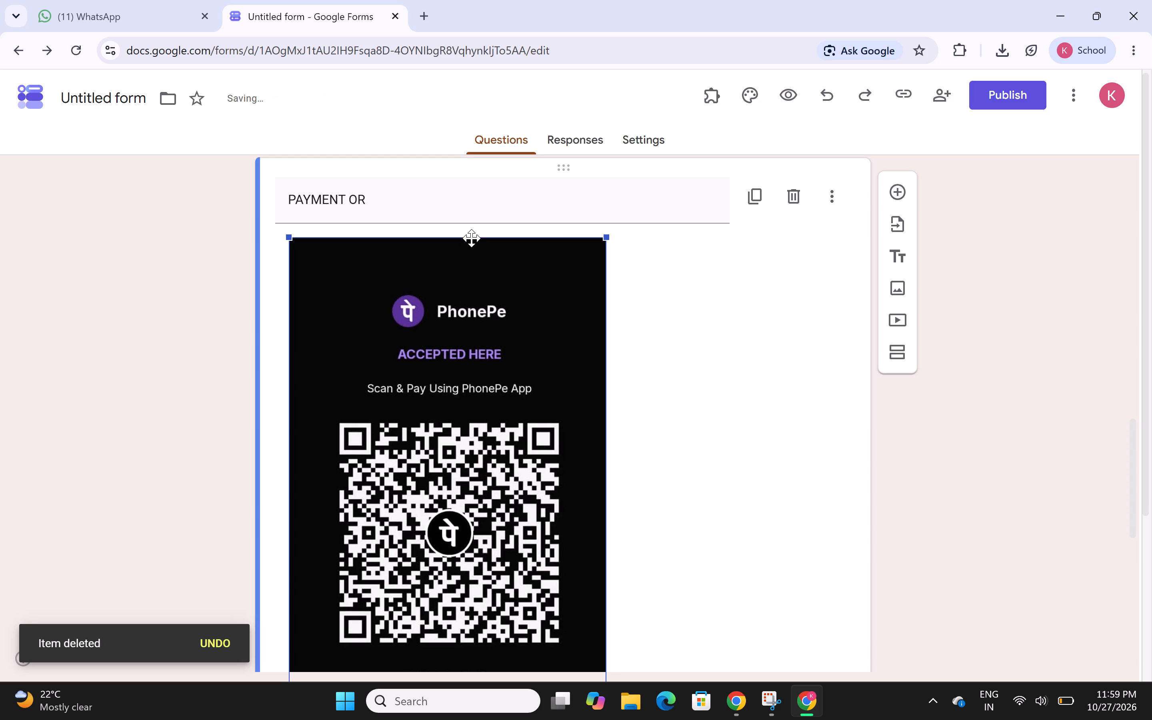
# Look over the resized PhonePe QR code image from its title to its bottom edge.
pyautogui.scroll(-5, 624, 384)
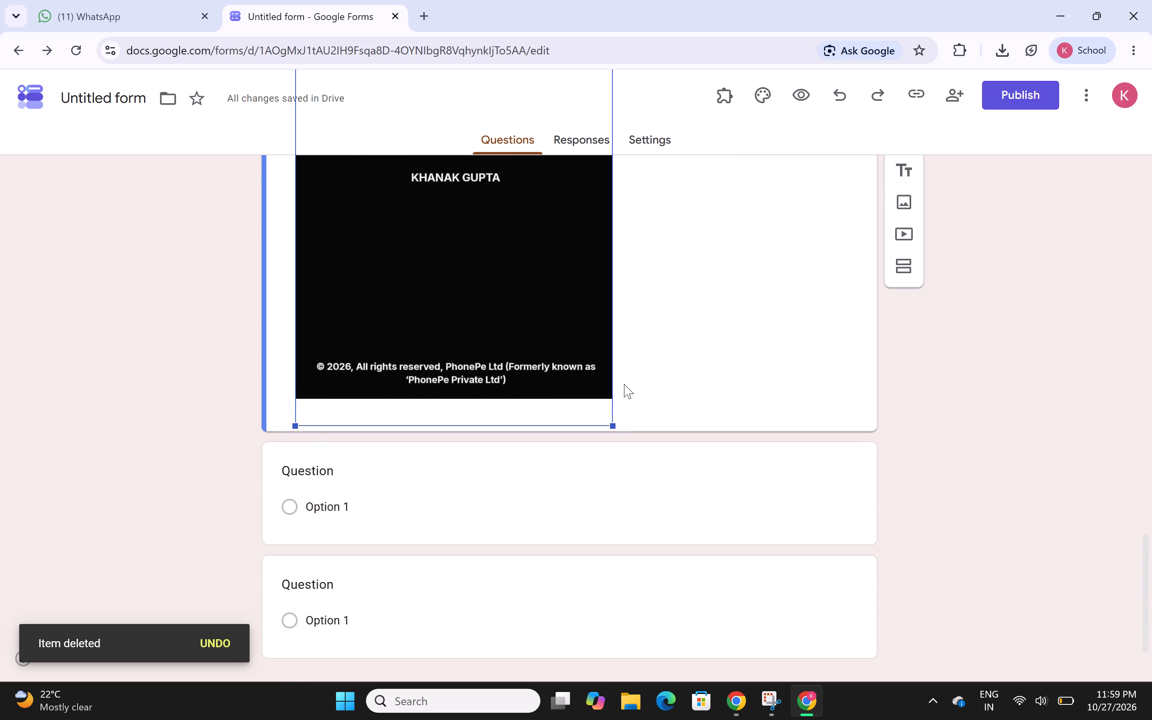
pyautogui.scroll(-2, 624, 384)
pyautogui.hscroll(2, 624, 384)
pyautogui.scroll(1, 624, 384)
pyautogui.hscroll(1, 624, 384)
pyautogui.scroll(1, 624, 392)
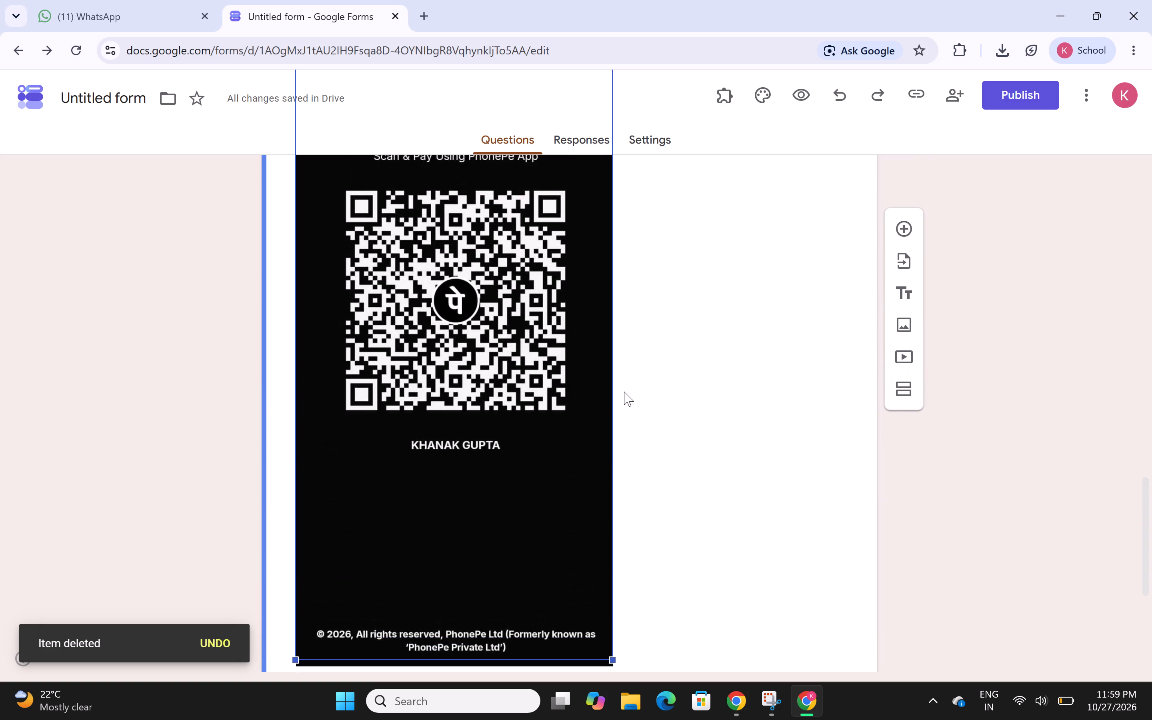
pyautogui.scroll(2, 624, 392)
pyautogui.scroll(-1, 624, 392)
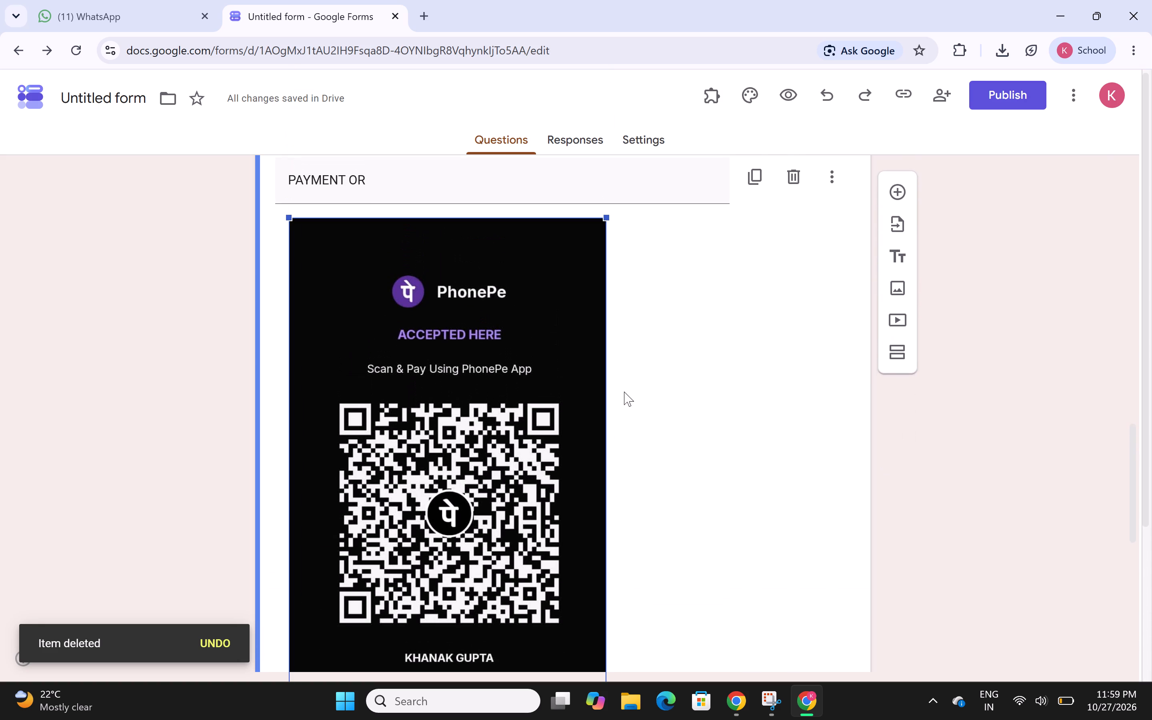
# Title the empty question directly below the QR code image "PAYMENT SCREENSHOT" and set its type to File upload.
pyautogui.scroll(-3, 624, 392)
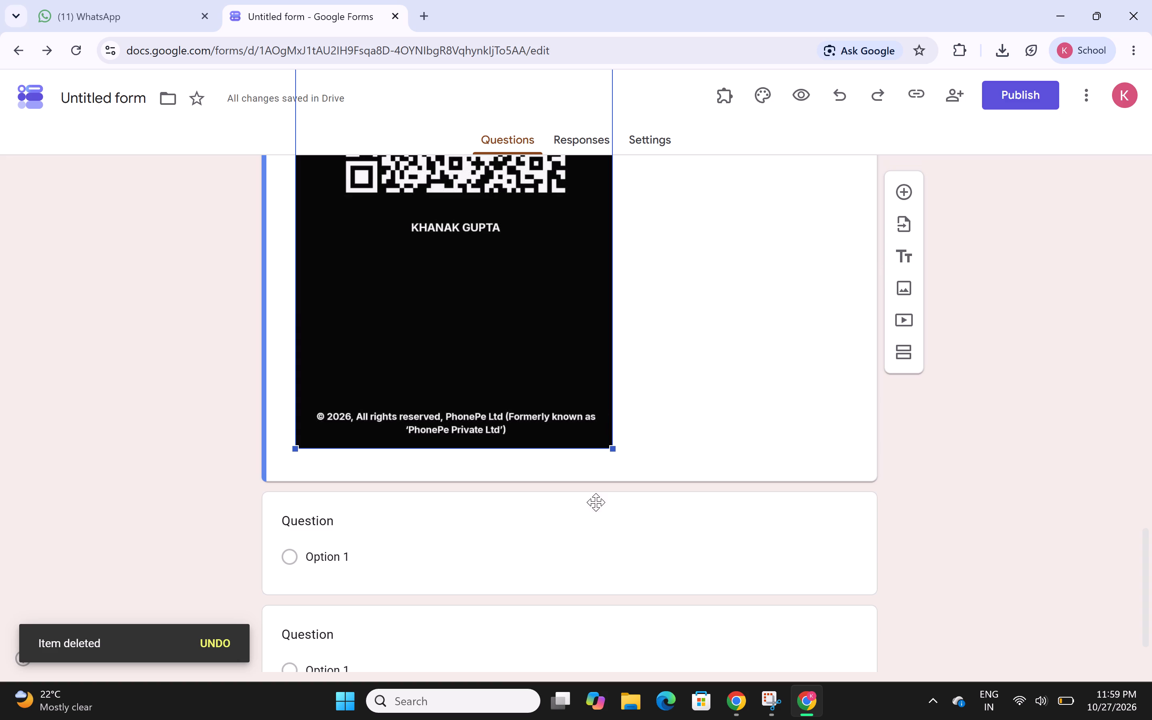
pyautogui.click(586, 530)
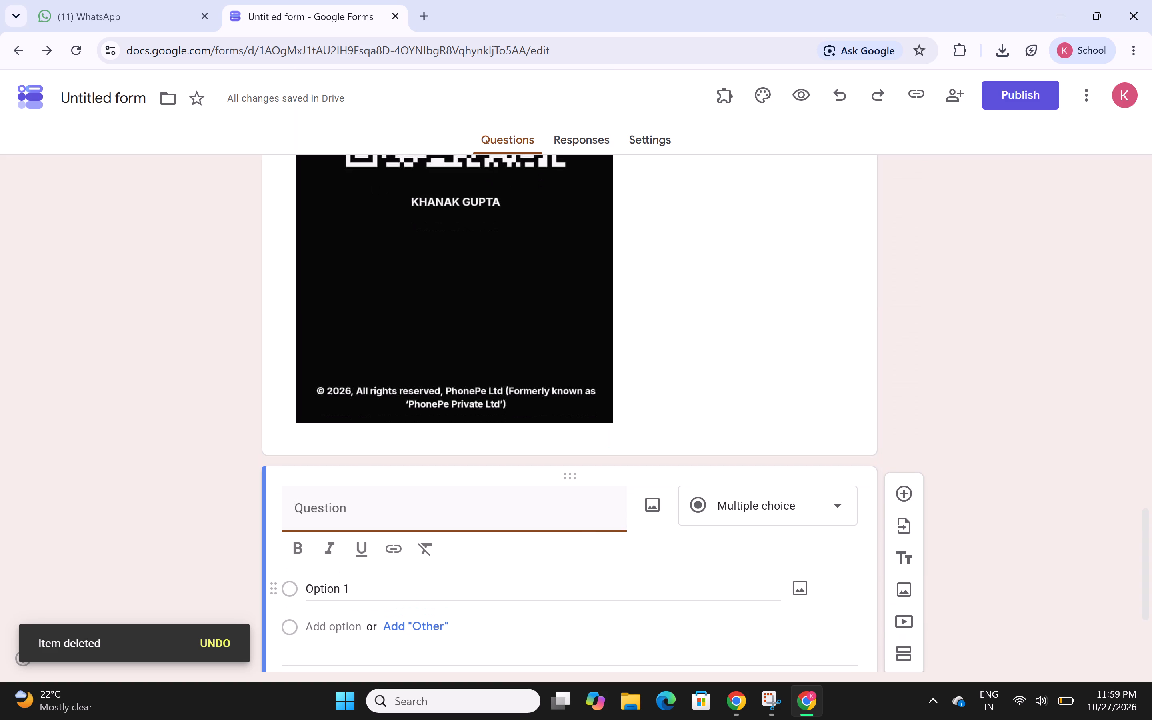
pyautogui.write('PAT')
pyautogui.press('BackSpace')
pyautogui.write('YMENT SCREENSHOT')
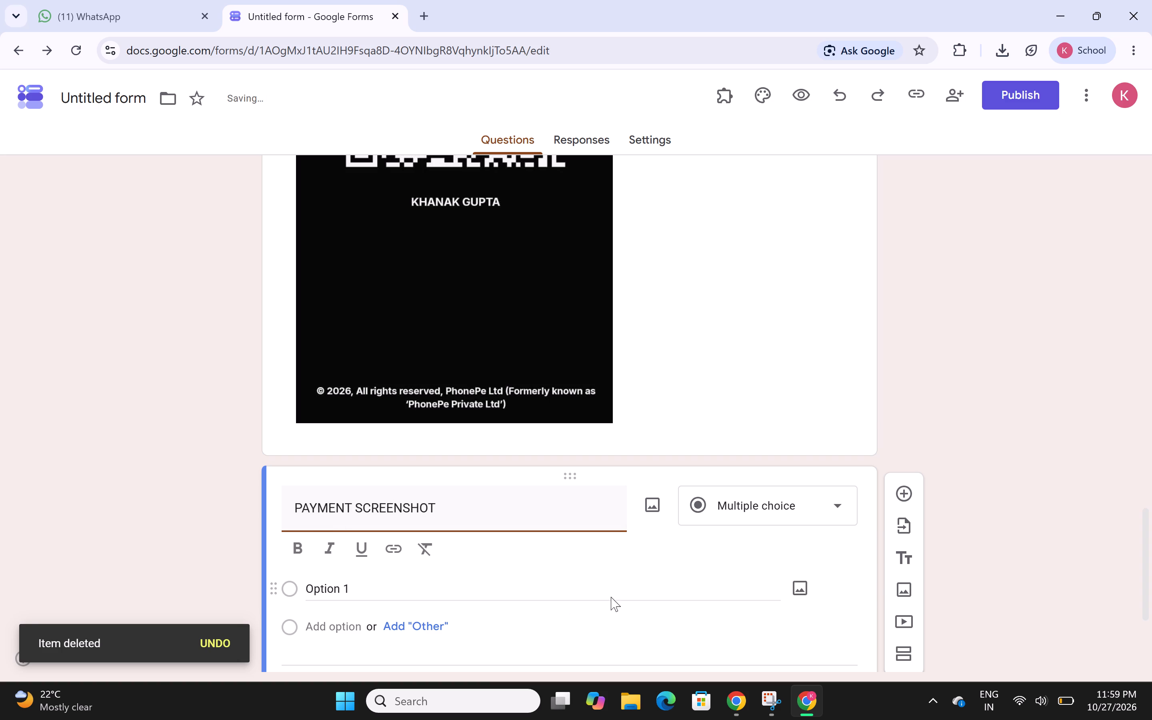
pyautogui.click(748, 491)
pyautogui.click(754, 382)
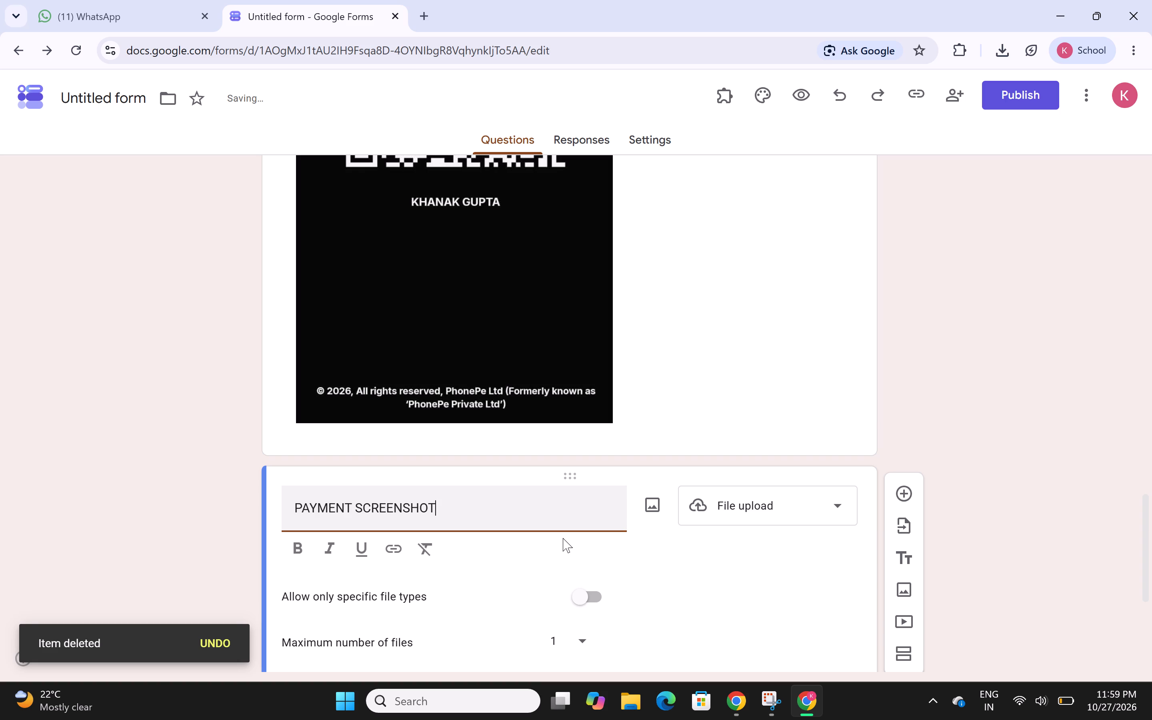
# Turn on the specific file types restriction for the PAYMENT SCREENSHOT upload question.
pyautogui.scroll(-2, 559, 602)
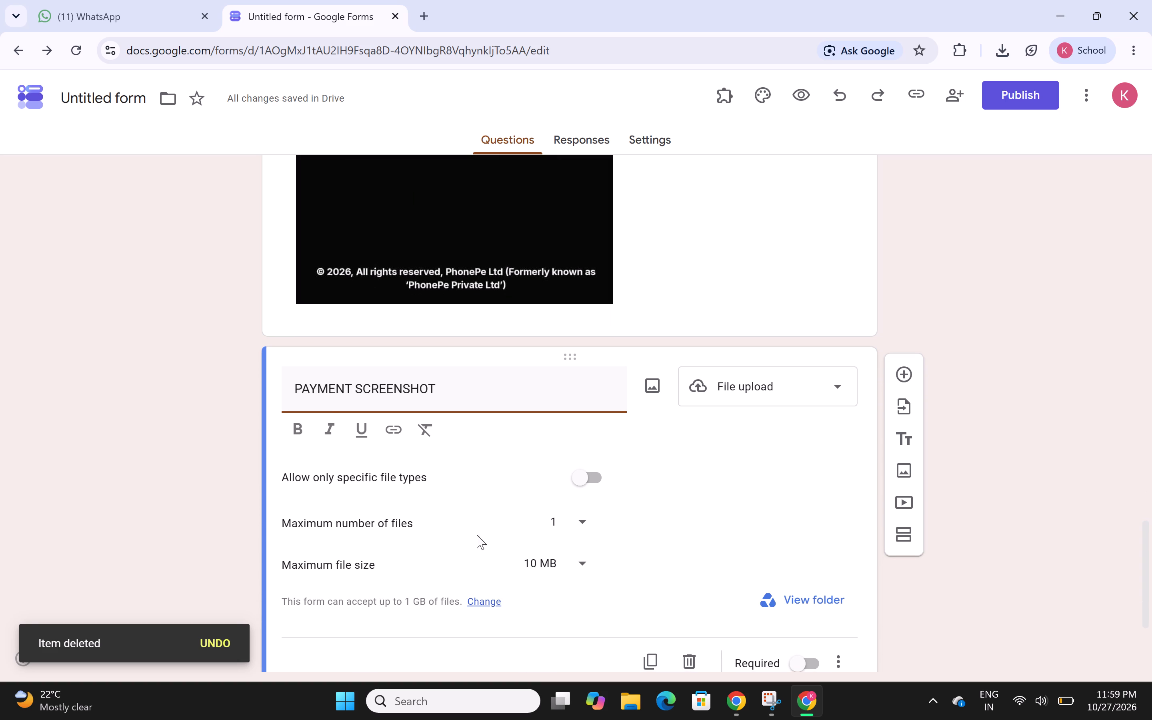
pyautogui.click(586, 478)
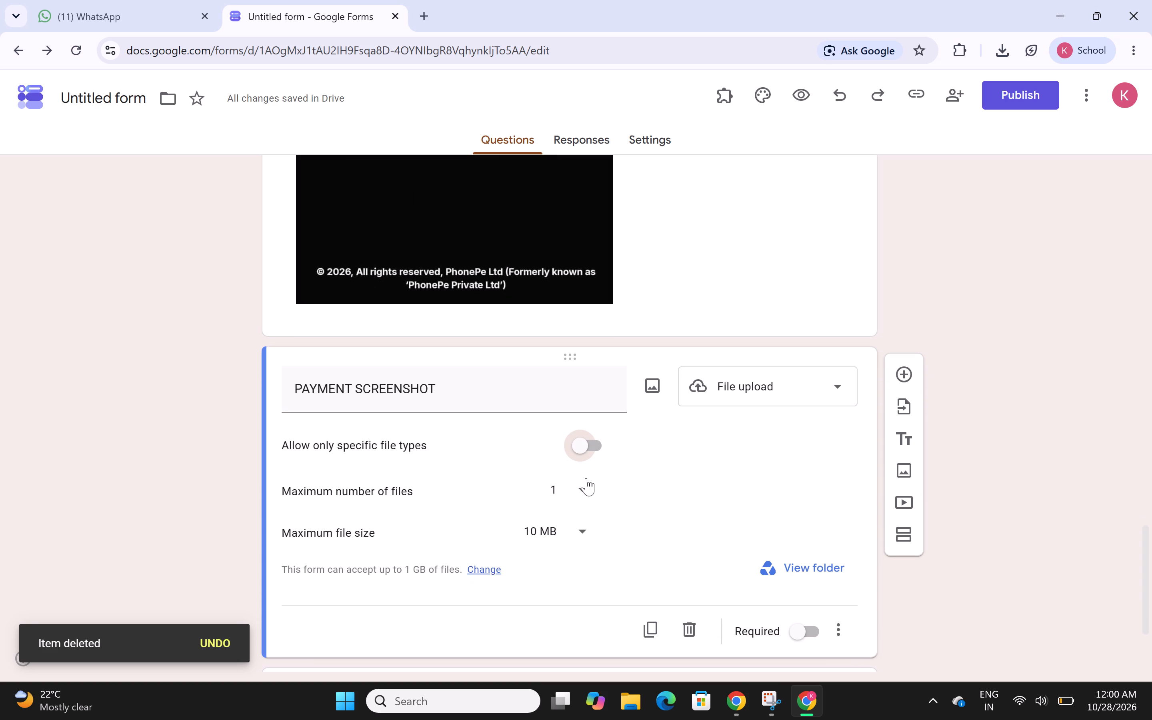
pyautogui.click(586, 451)
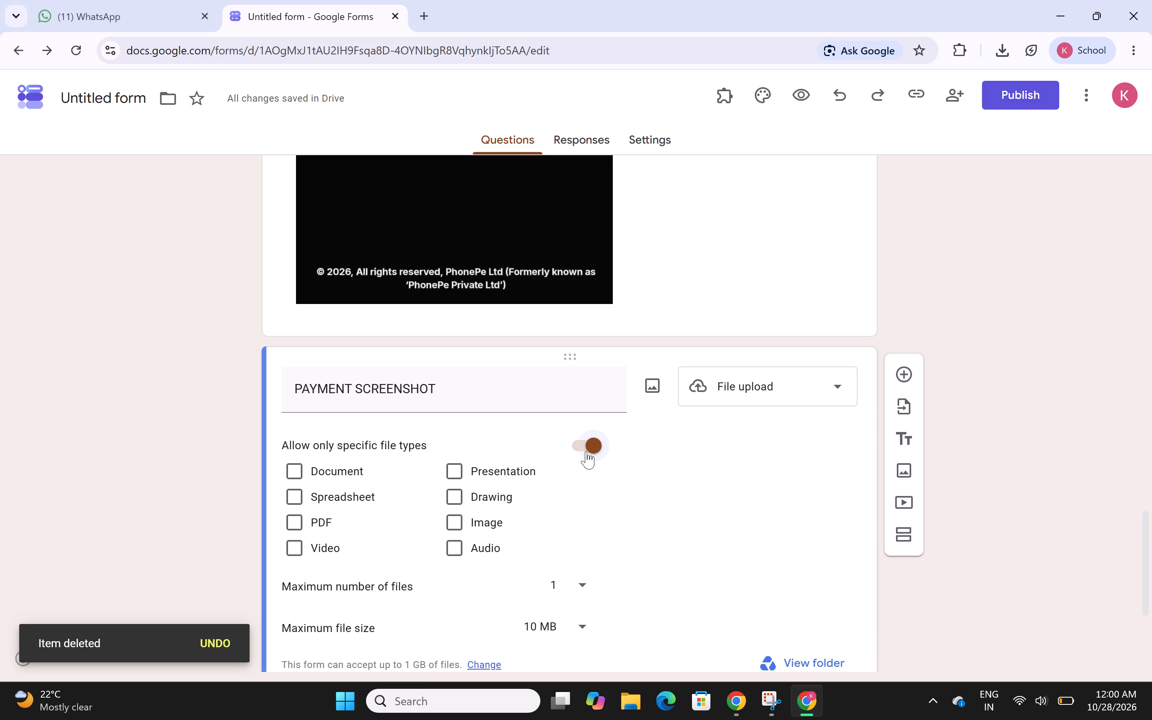
pyautogui.click(586, 451)
# Delete the empty multiple-choice question below the PAYMENT SCREENSHOT question.
pyautogui.scroll(-1, 603, 521)
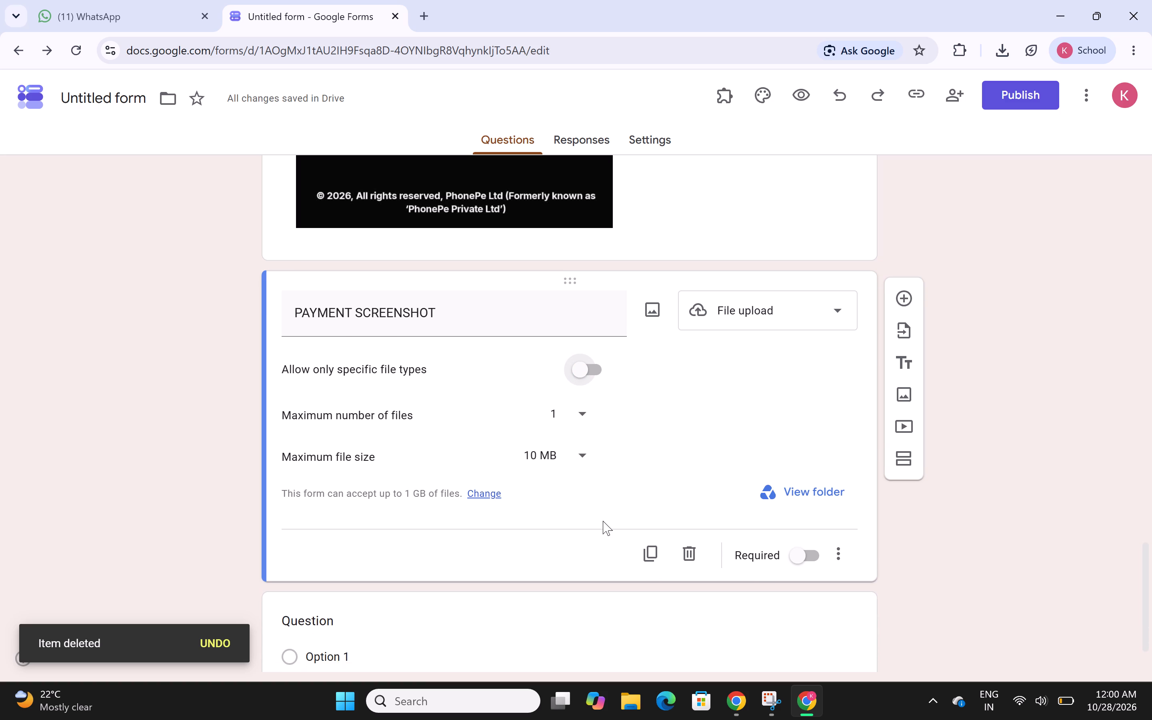
pyautogui.scroll(-2, 603, 521)
pyautogui.click(641, 546)
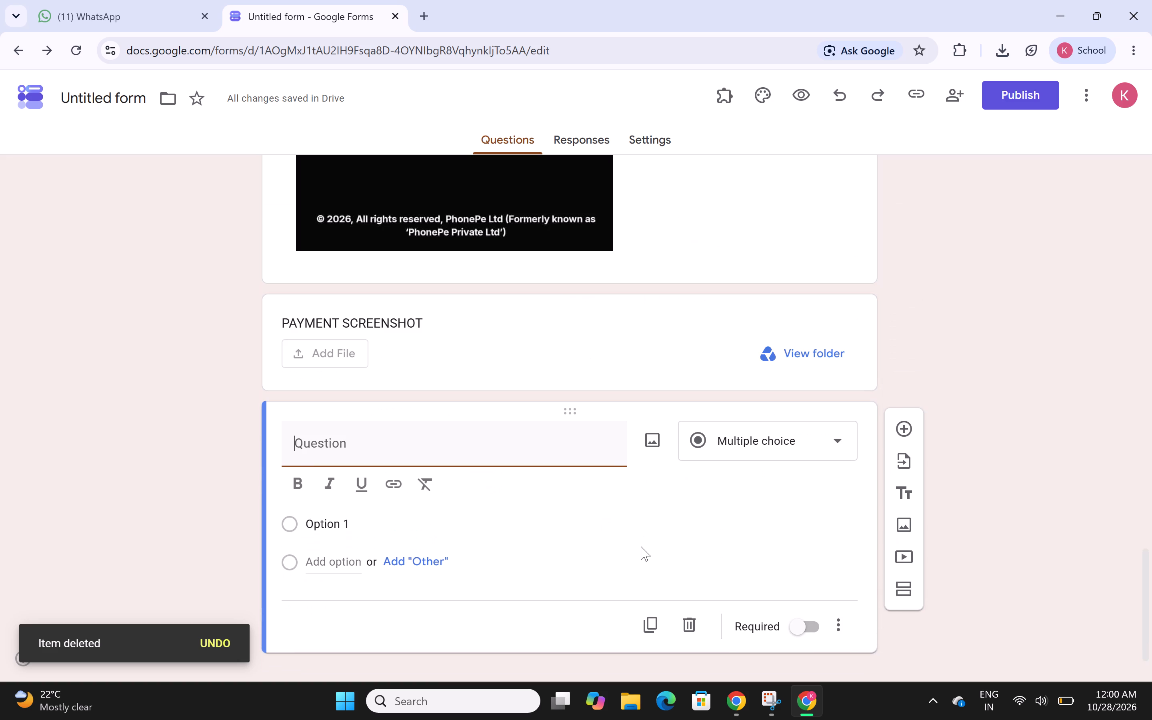
pyautogui.click(684, 614)
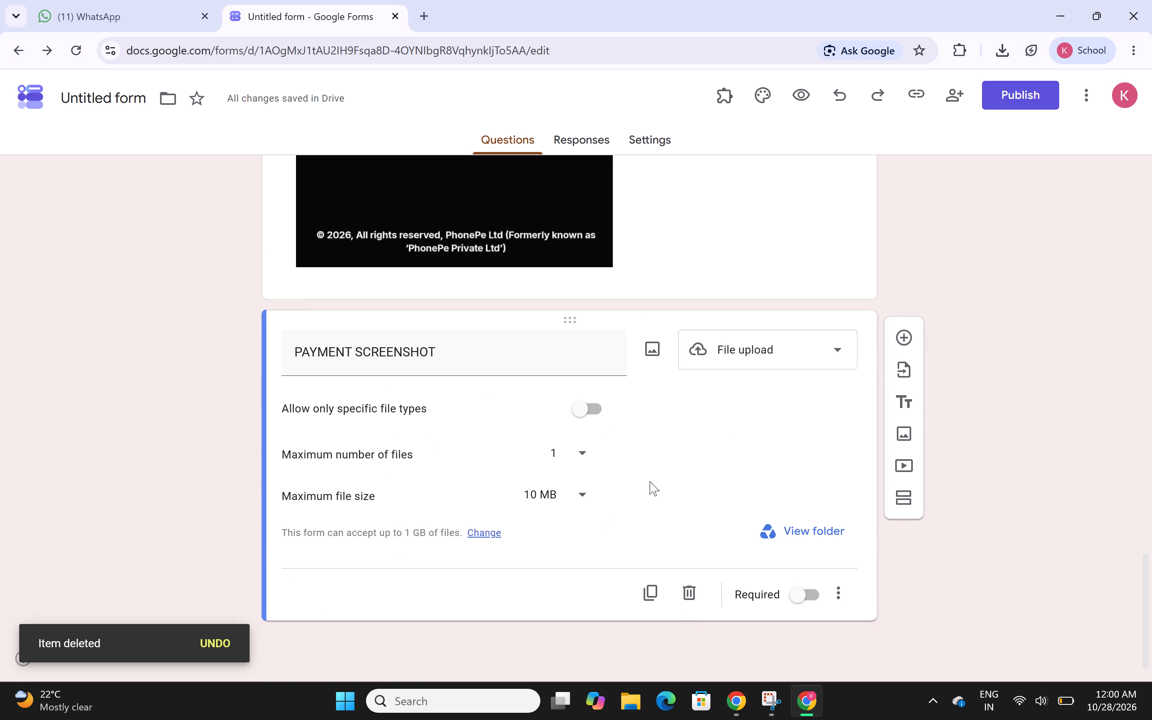
# Look over the whole form, from the PAYMENT SCREENSHOT question up to the header image and trip description.
pyautogui.scroll(5, 650, 481)
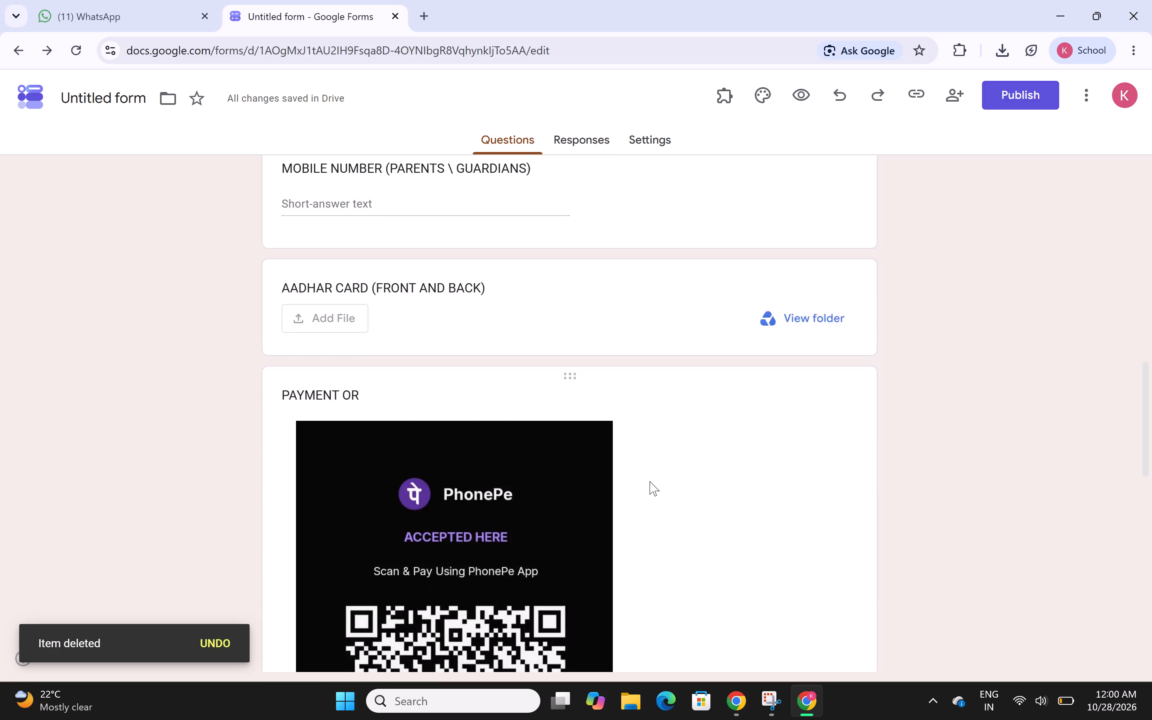
pyautogui.scroll(1, 650, 481)
pyautogui.scroll(-1, 650, 481)
pyautogui.scroll(2, 655, 412)
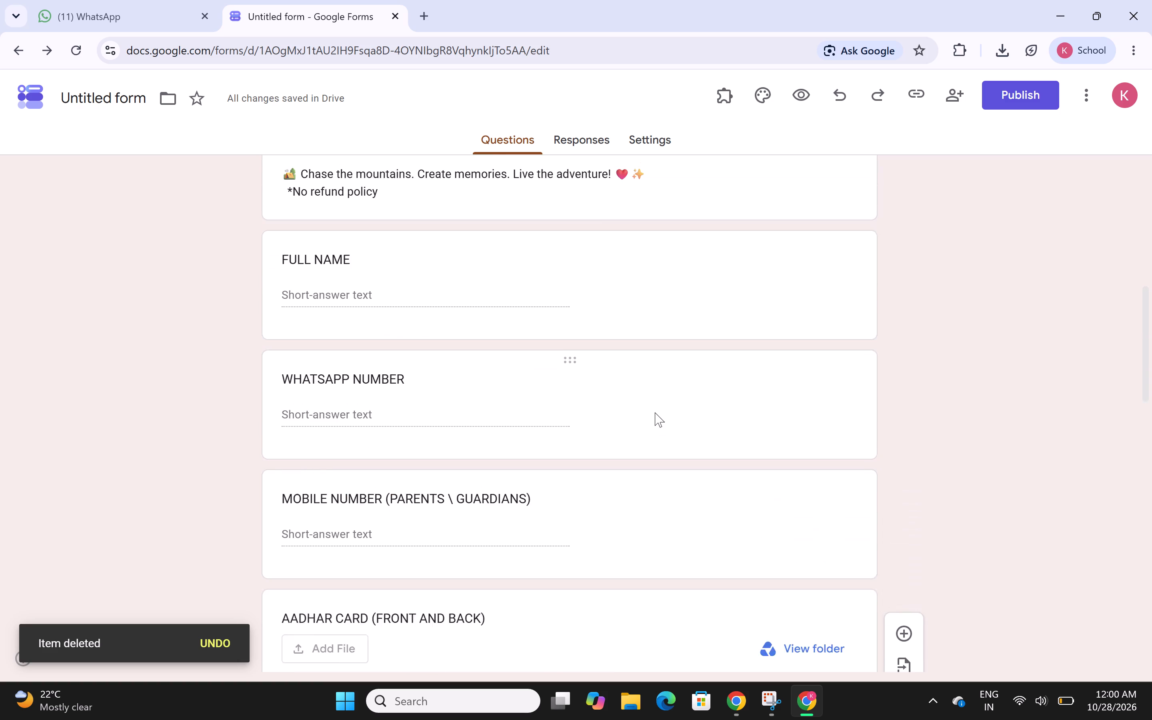
pyautogui.scroll(3, 655, 412)
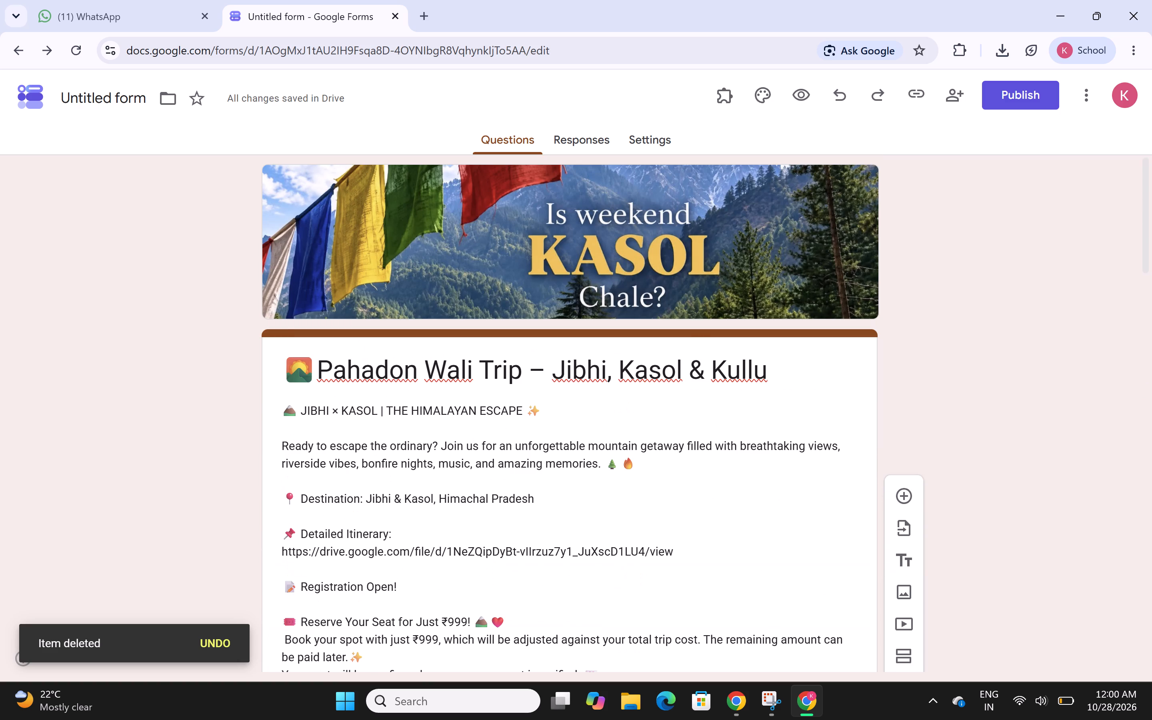
pyautogui.scroll(-11, 655, 412)
pyautogui.scroll(2, 655, 412)
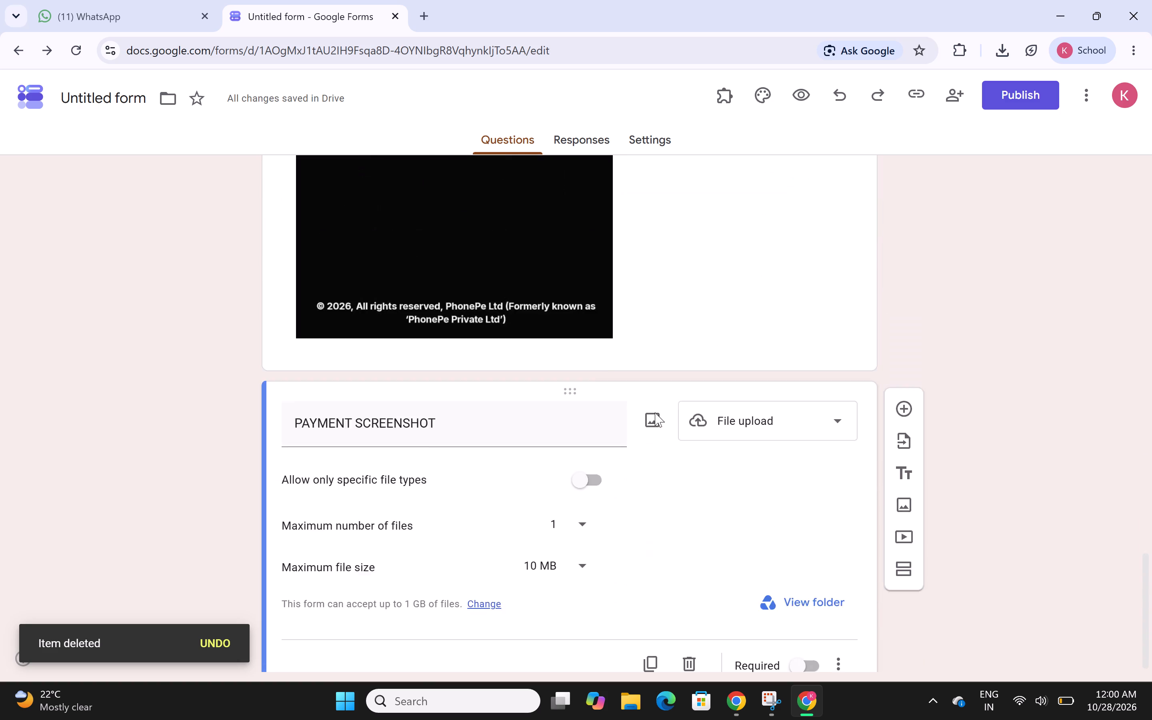
pyautogui.scroll(6, 655, 412)
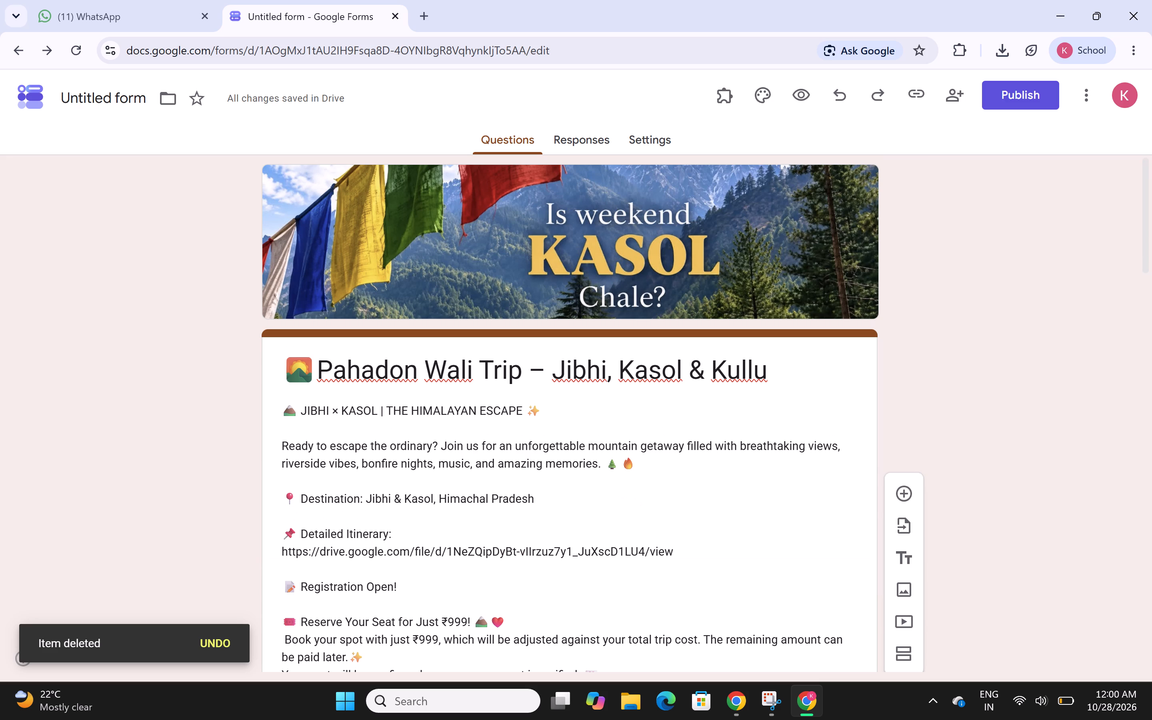
# Delete the Google Drive link under "Detailed Itinerary:" in the form description.
pyautogui.scroll(-3, 655, 412)
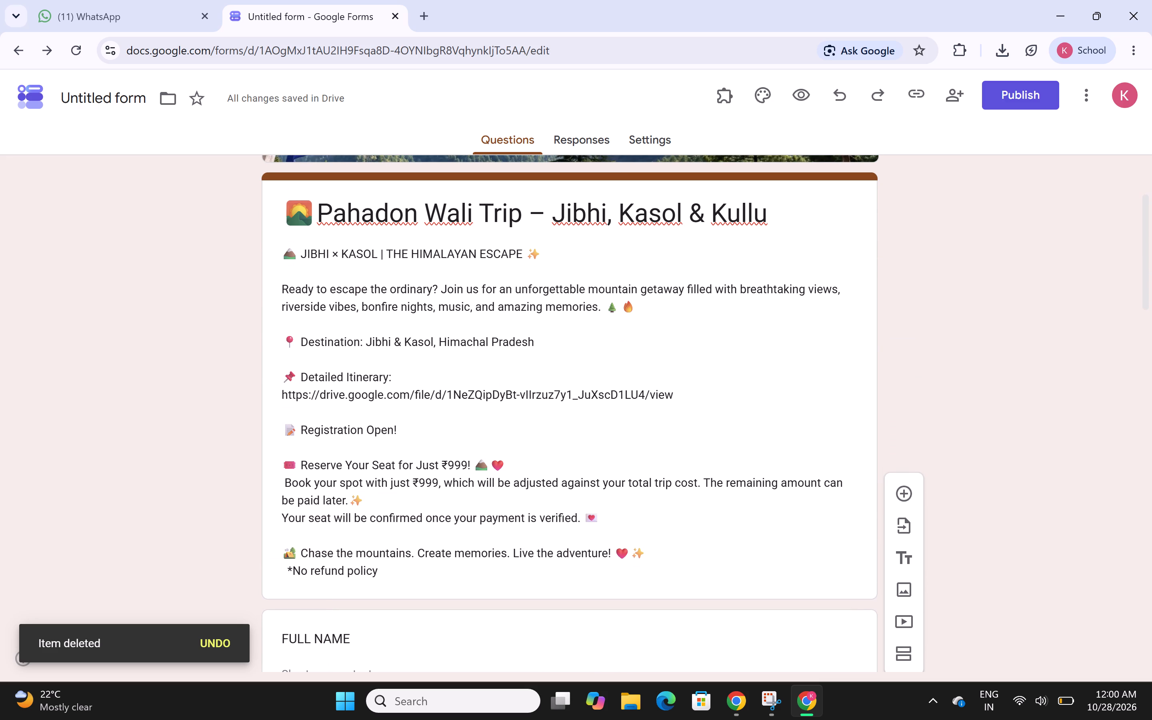
pyautogui.moveTo(684, 394); pyautogui.dragTo(682, 422)
pyautogui.click(682, 422)
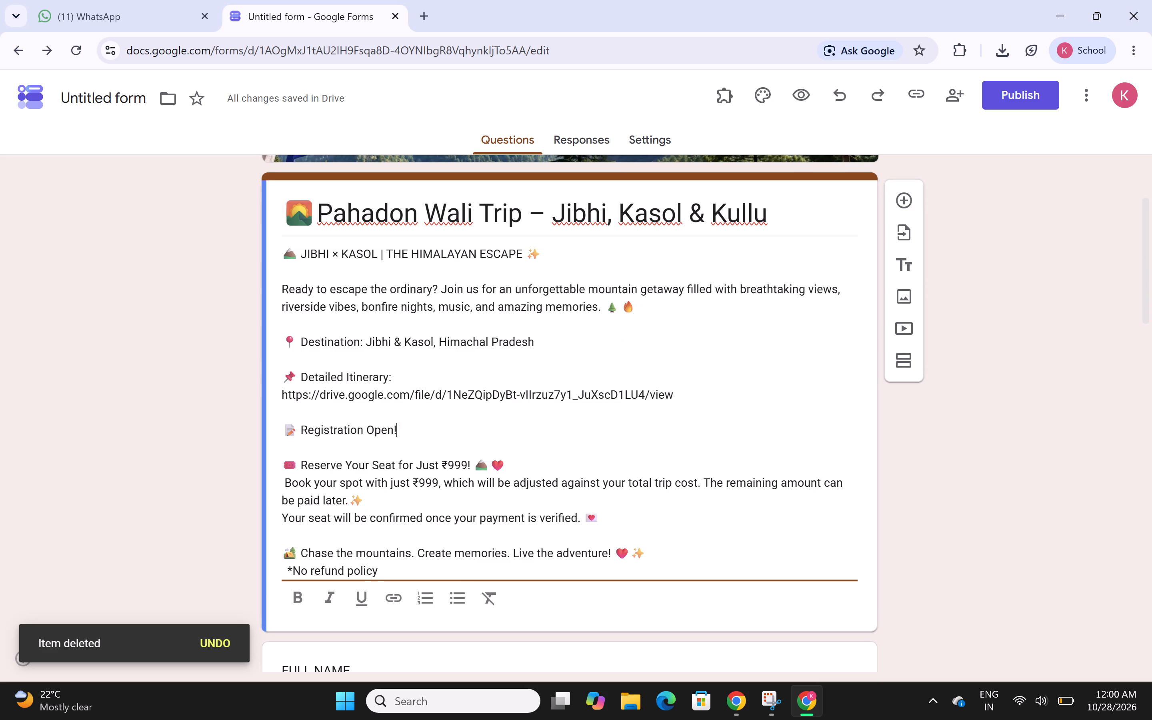
pyautogui.moveTo(679, 400); pyautogui.dragTo(312, 395)
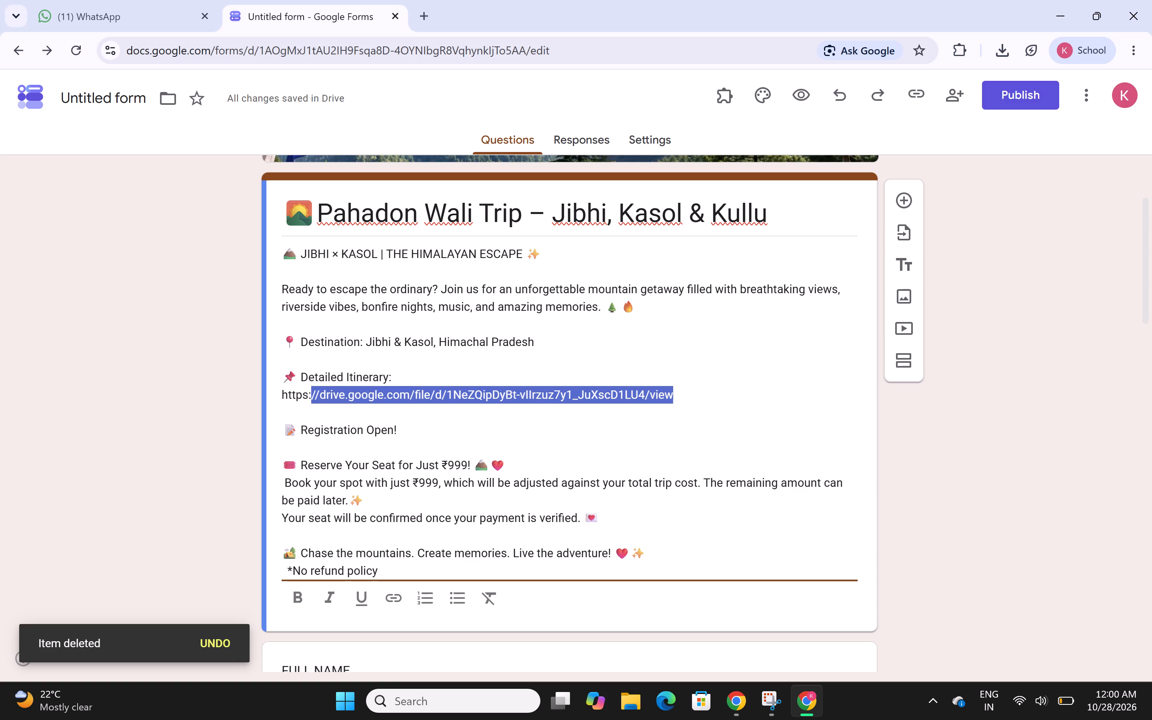
pyautogui.moveTo(312, 395); pyautogui.dragTo(282, 396)
pyautogui.press('BackSpace')
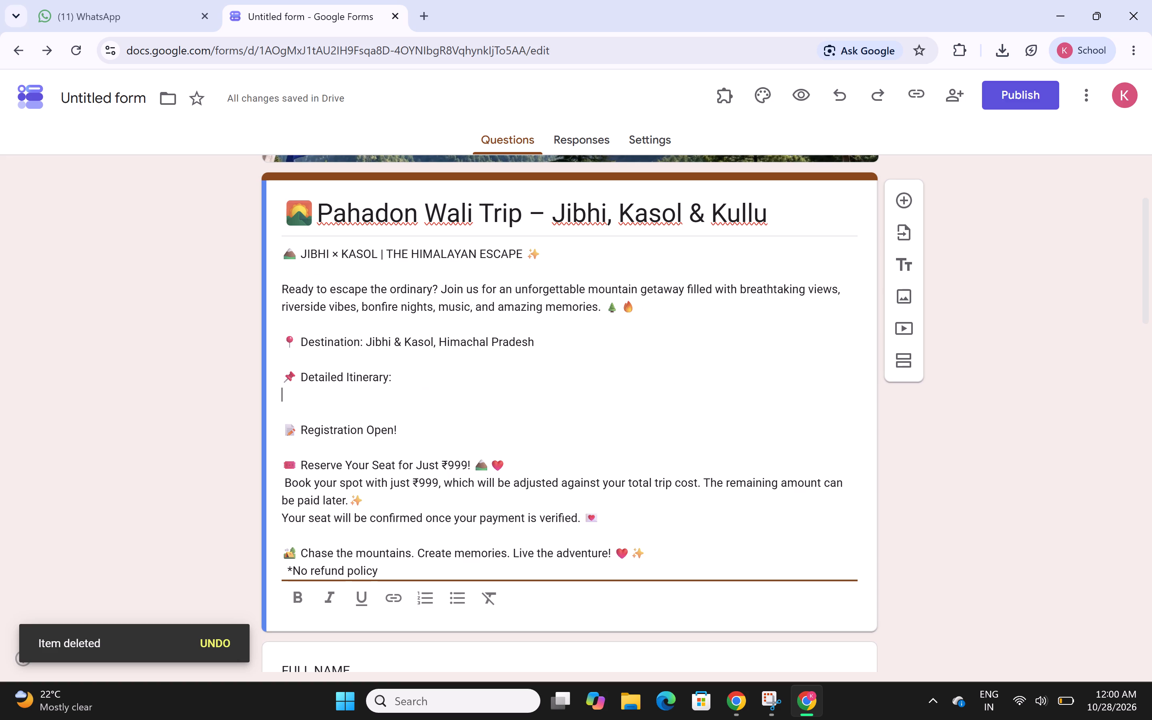
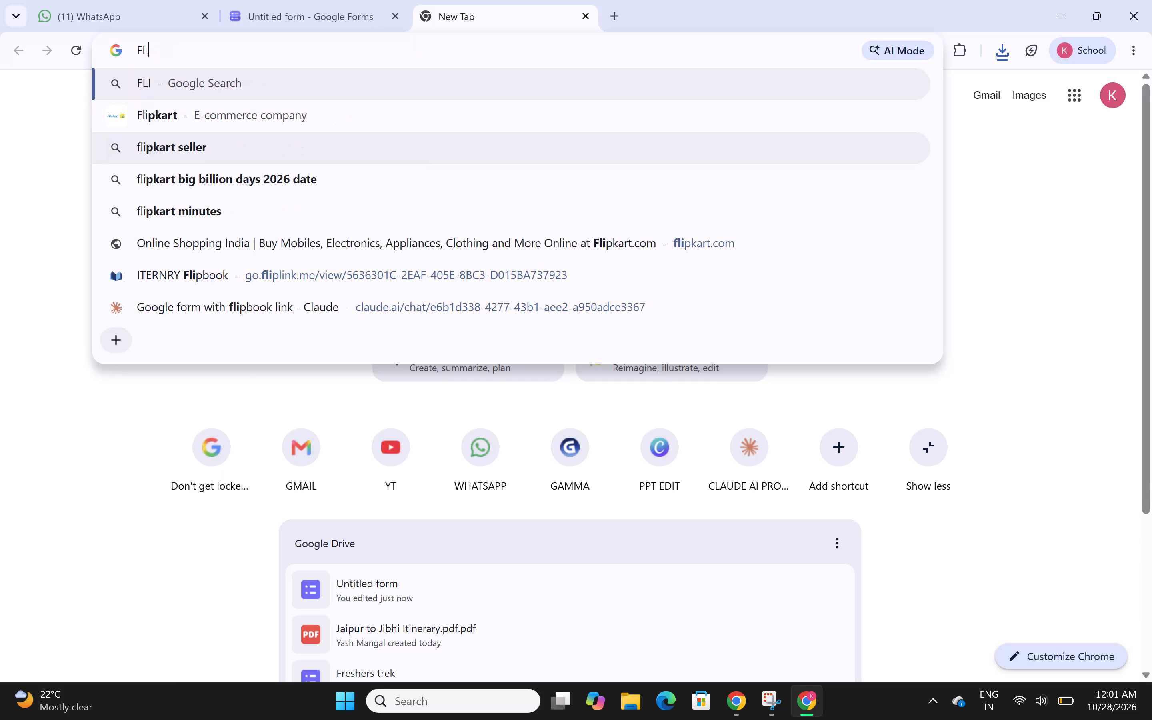
# Search the web for "pdf flipbook", check the Heyzine PDF to Flipbook site and return to the search results.
pyautogui.press('BackSpace')
pyautogui.press('BackSpace')
pyautogui.press('BackSpace')
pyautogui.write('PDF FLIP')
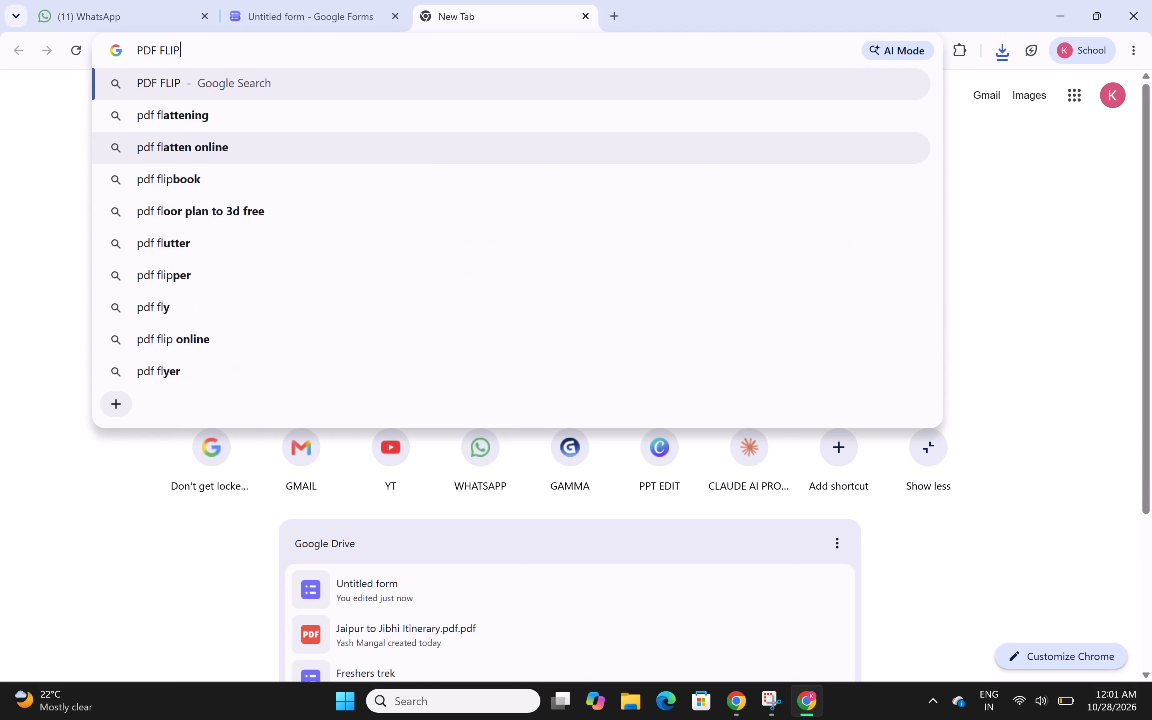
pyautogui.click(287, 123)
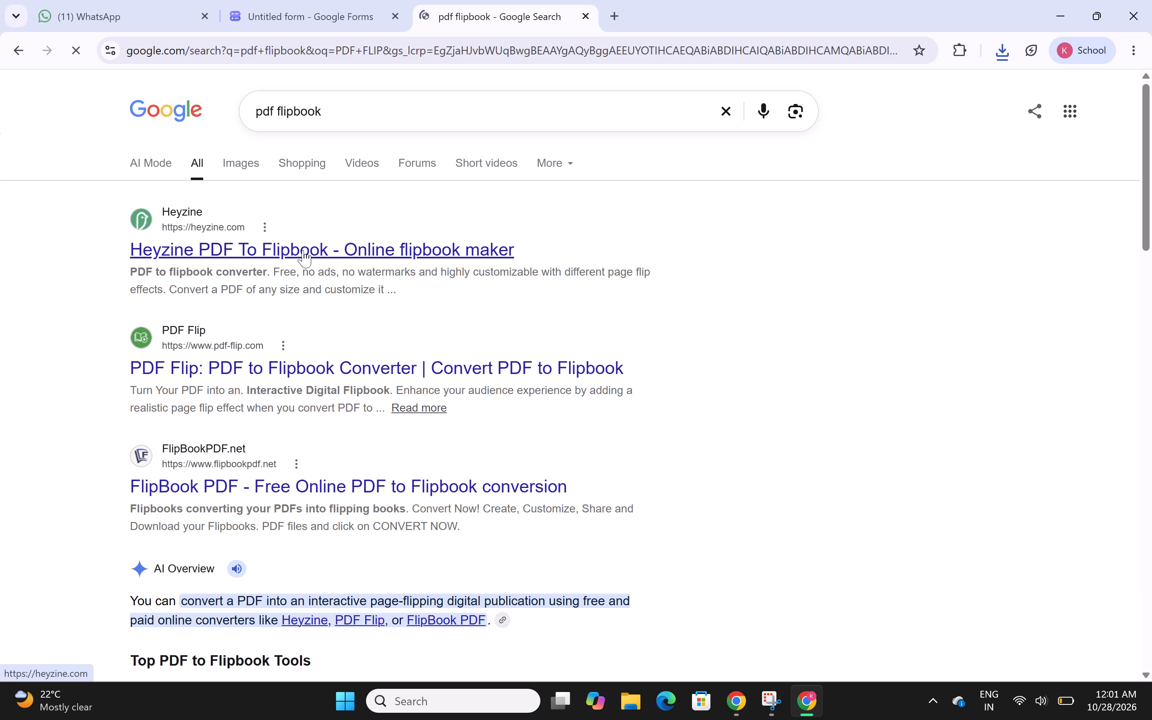
pyautogui.click(303, 250)
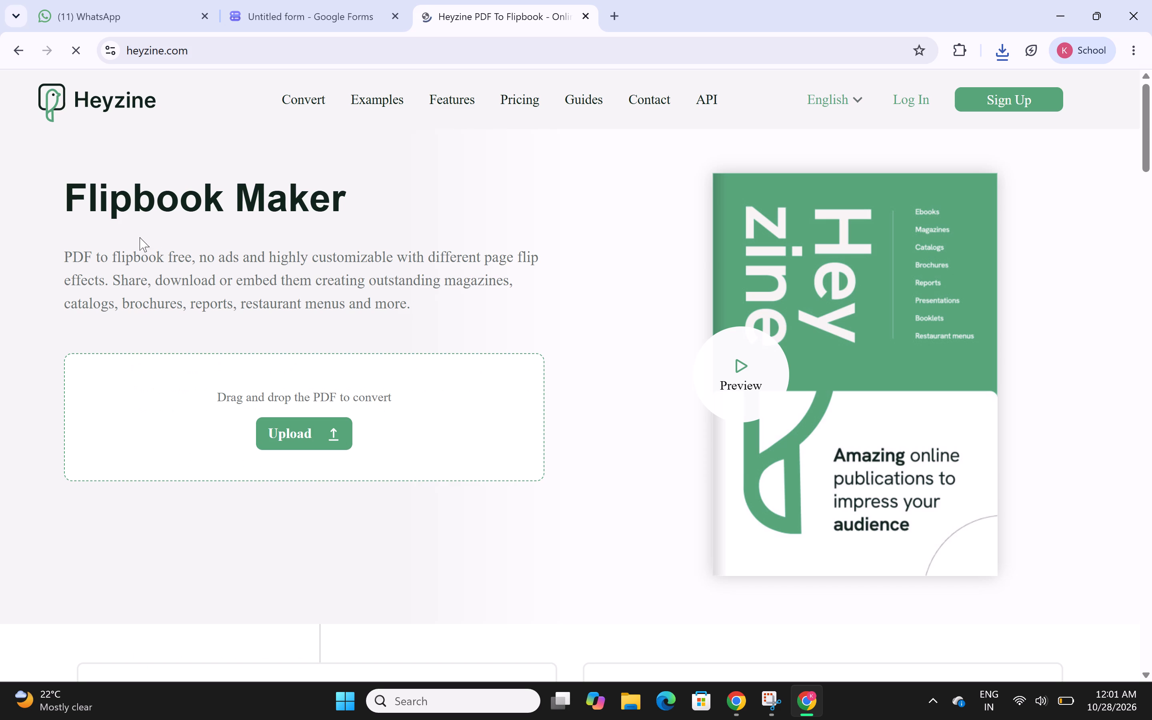
pyautogui.click(18, 52)
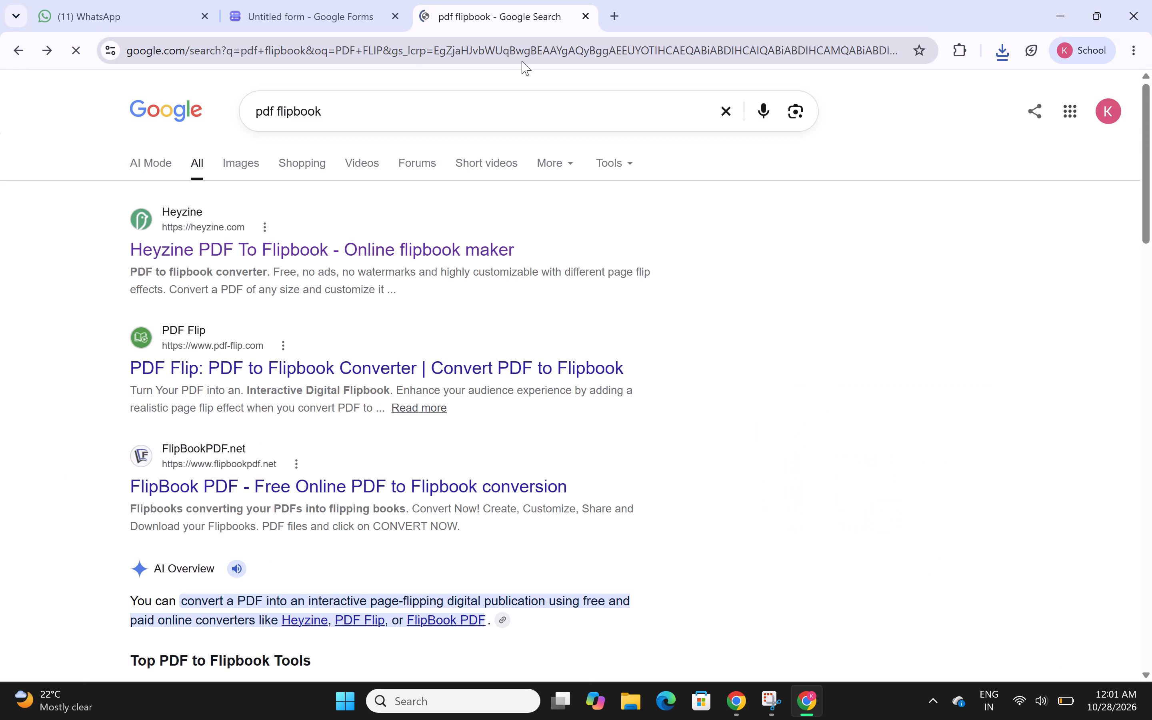
# Go back to the Pahadon Wali Trip form and review it from the header image and Detailed Itinerary section through the PAYMENT SCREENSHOT question.
pyautogui.click(347, 0)
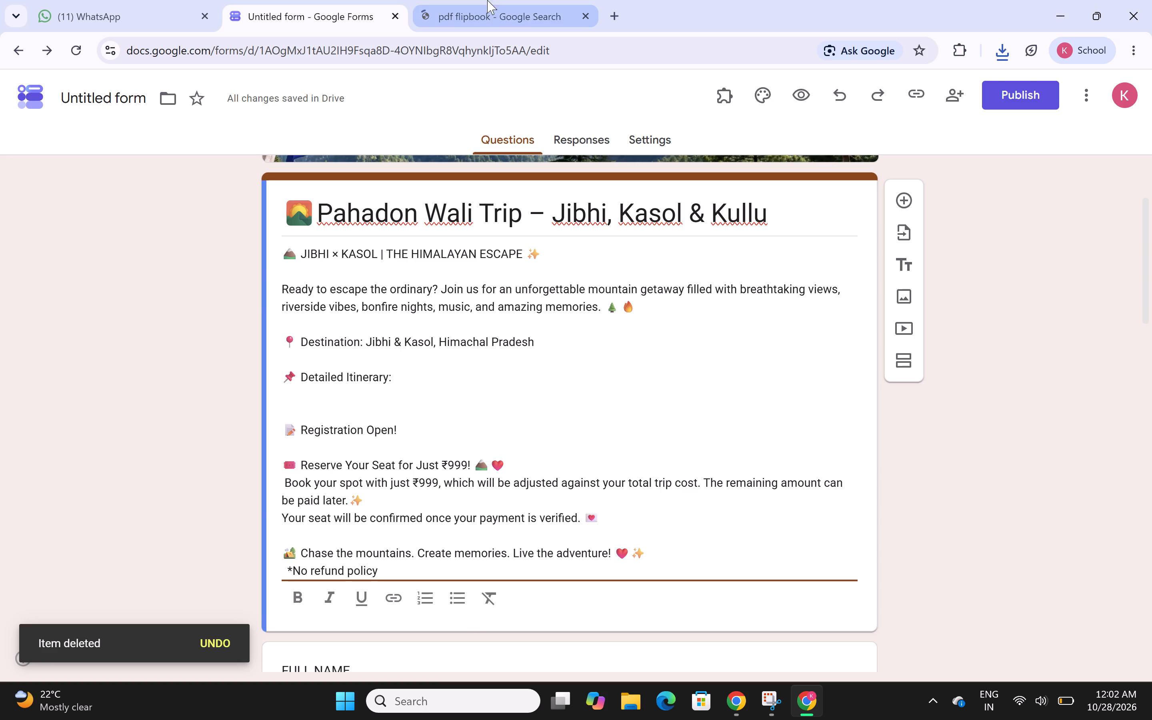
pyautogui.click(555, 7)
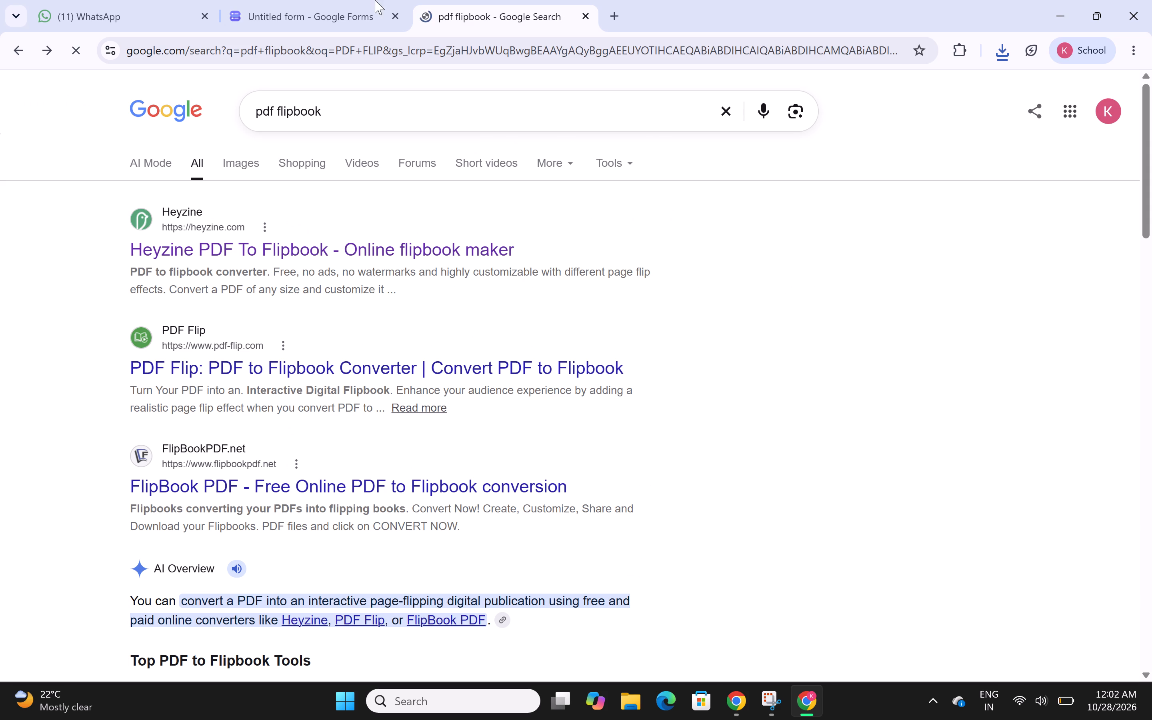
pyautogui.click(363, 0)
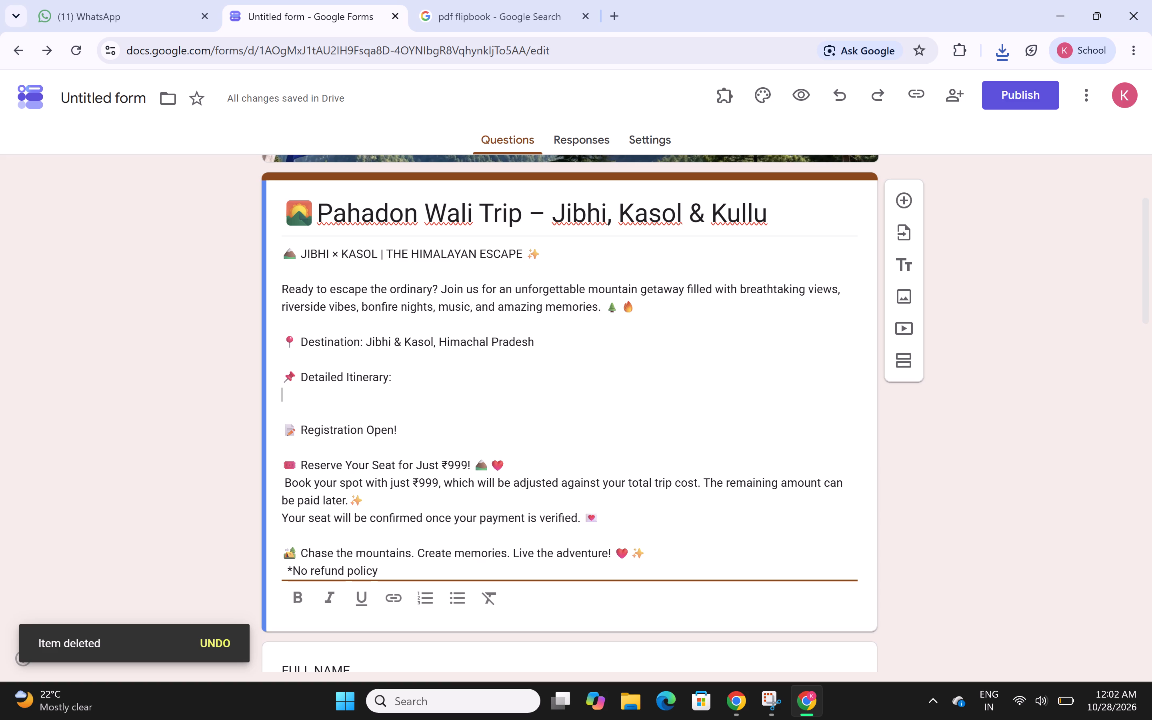
pyautogui.scroll(-7, 664, 386)
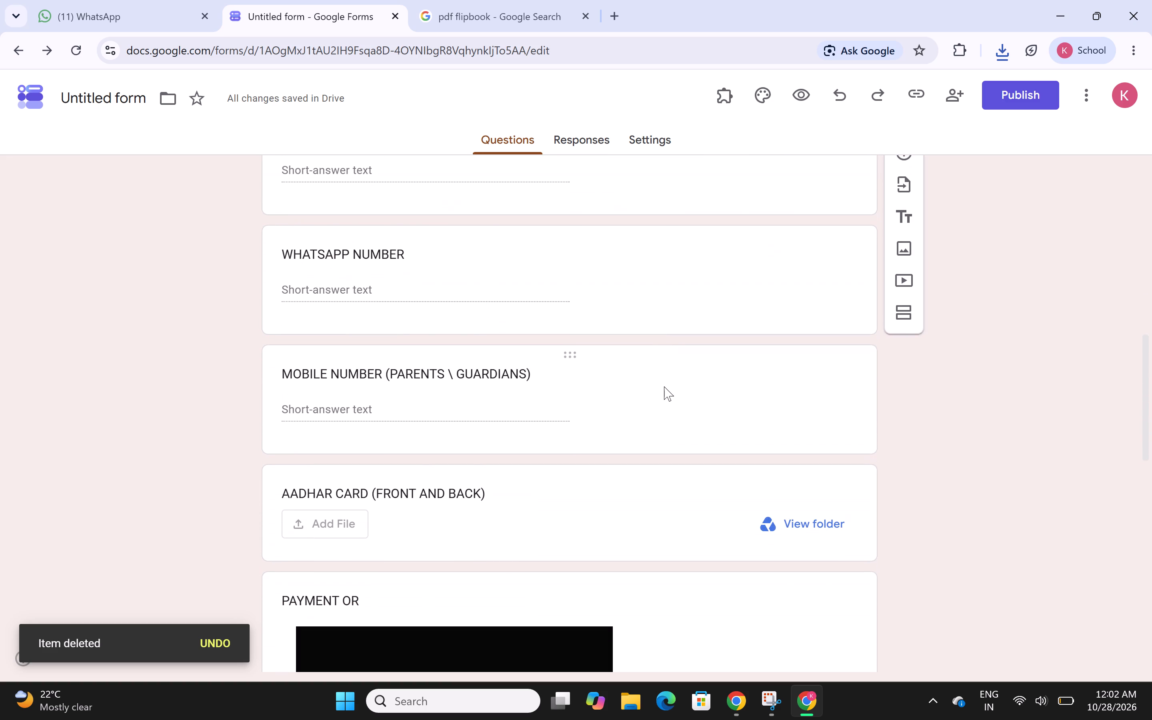
pyautogui.scroll(-1, 664, 386)
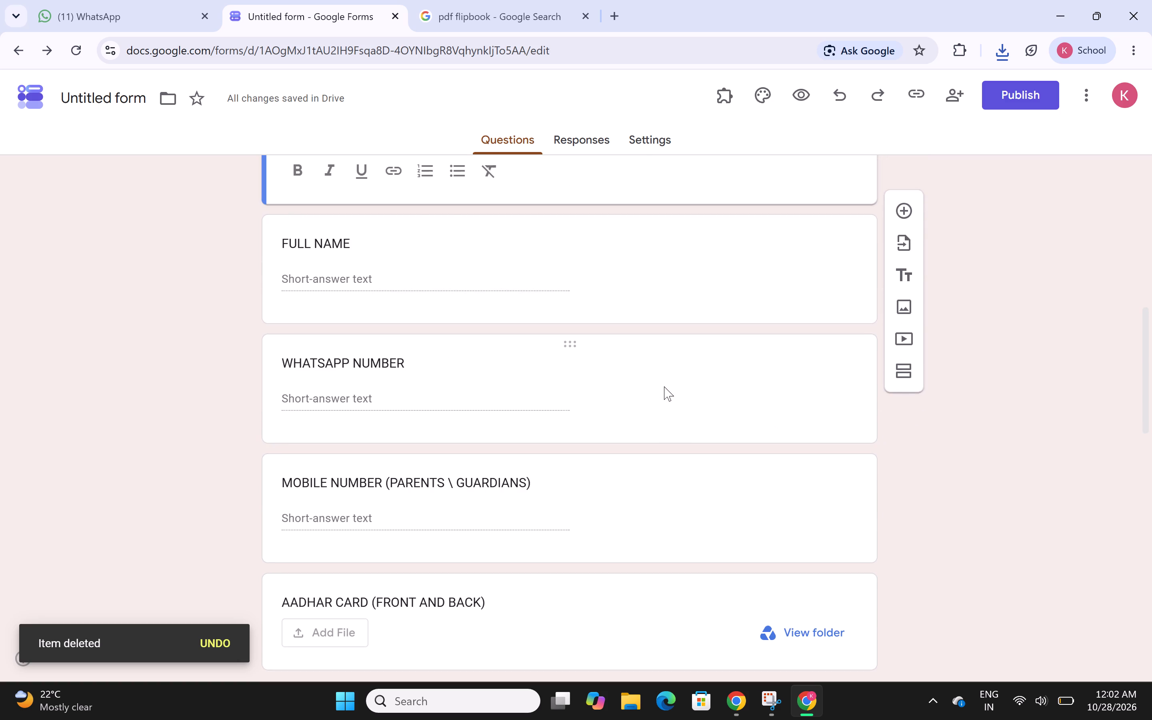
pyautogui.scroll(4, 664, 386)
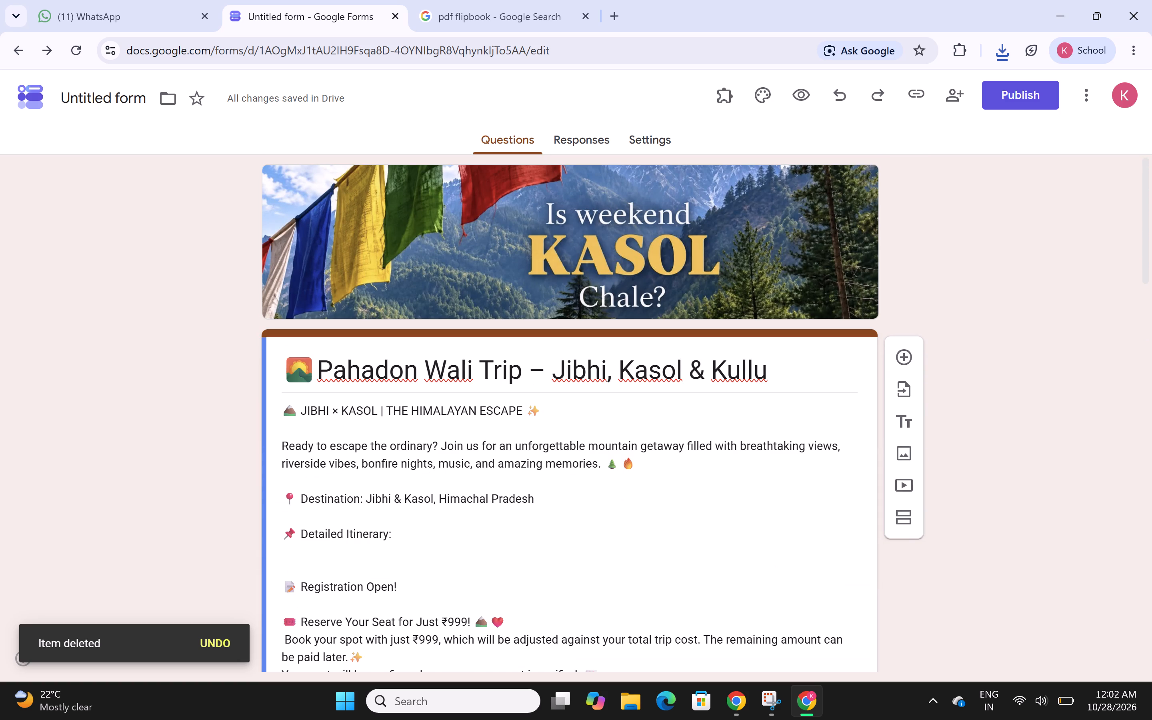
pyautogui.scroll(-12, 664, 386)
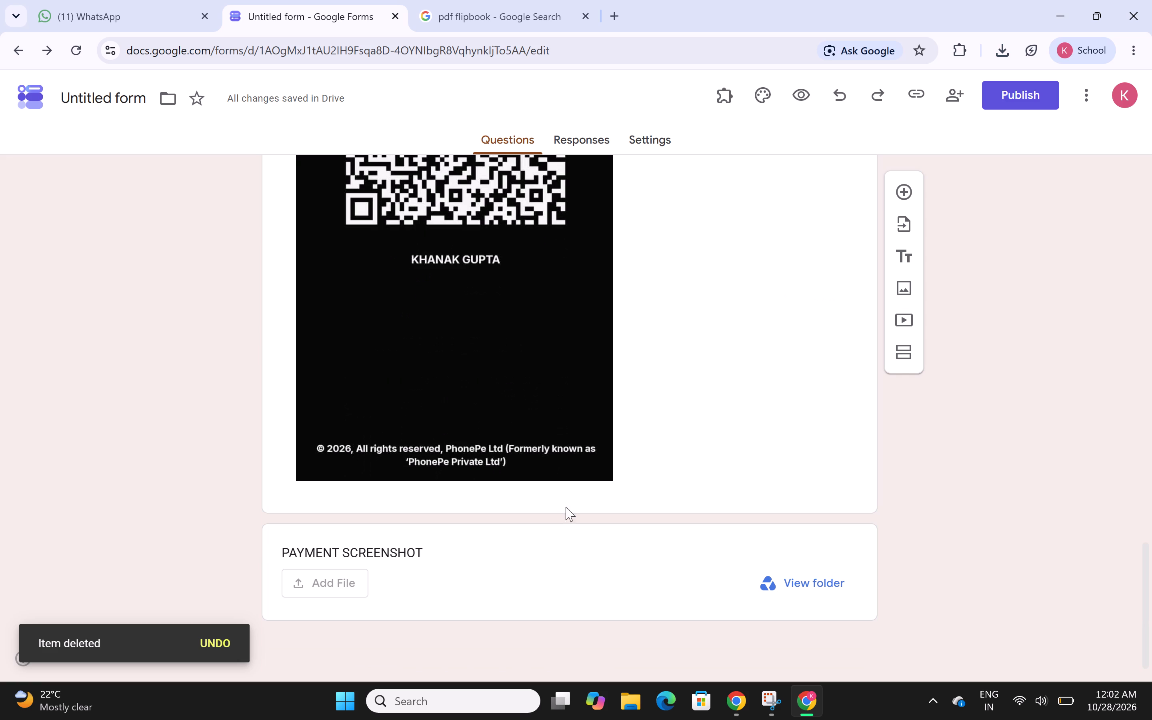
pyautogui.scroll(6, 572, 454)
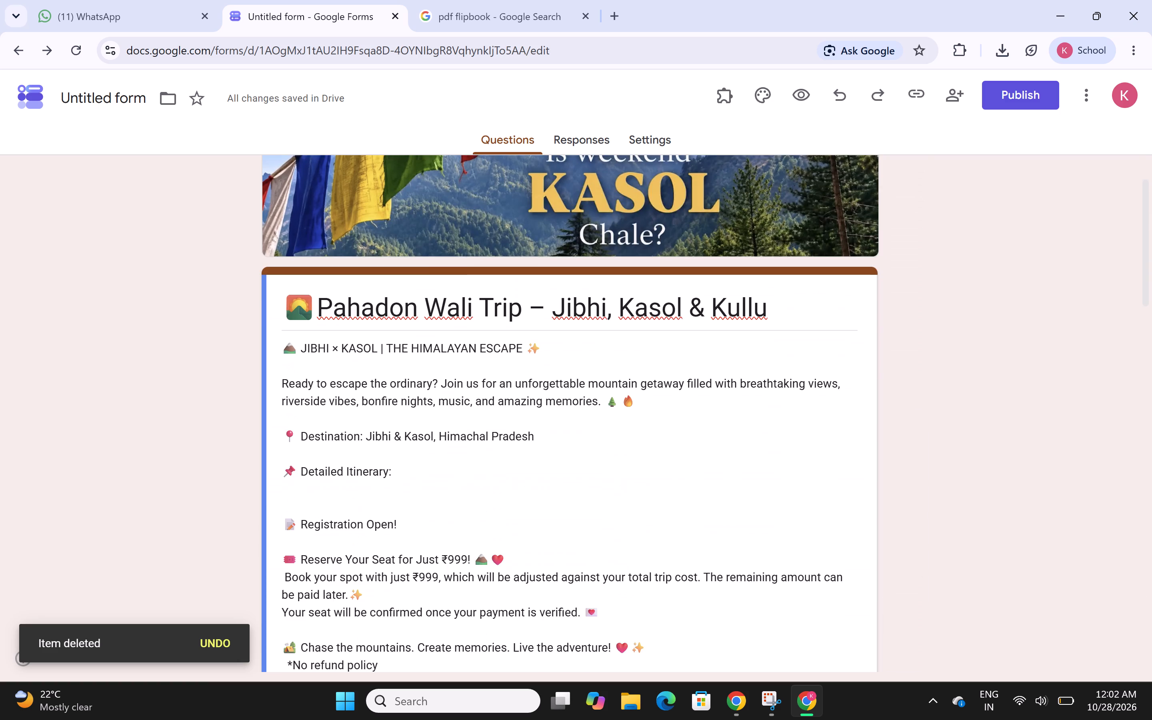
pyautogui.scroll(-10, 572, 440)
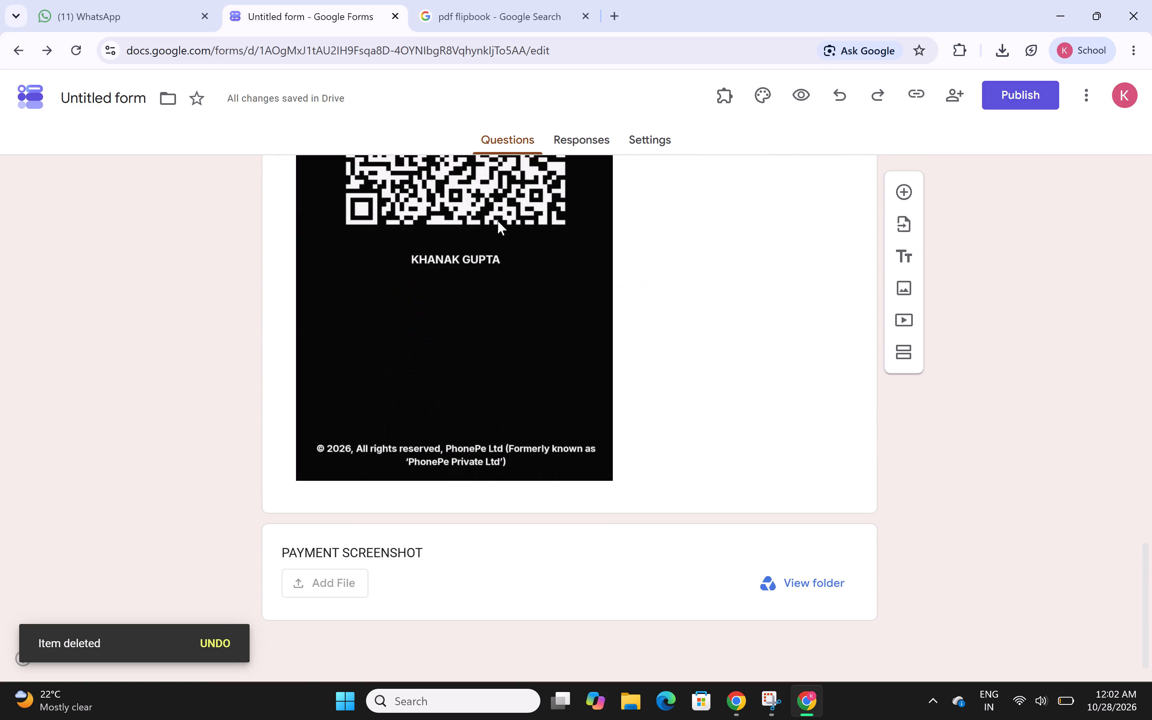
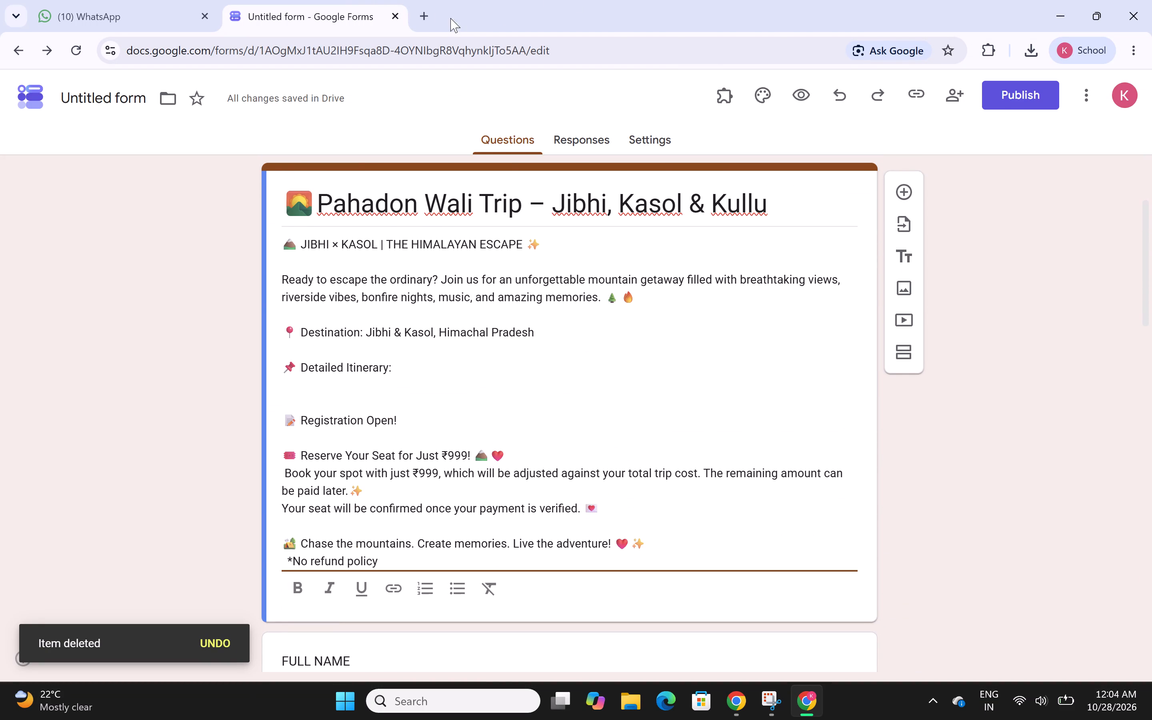
# Open a new browser tab alongside the trip form.
pyautogui.doubleClick(436, 11)
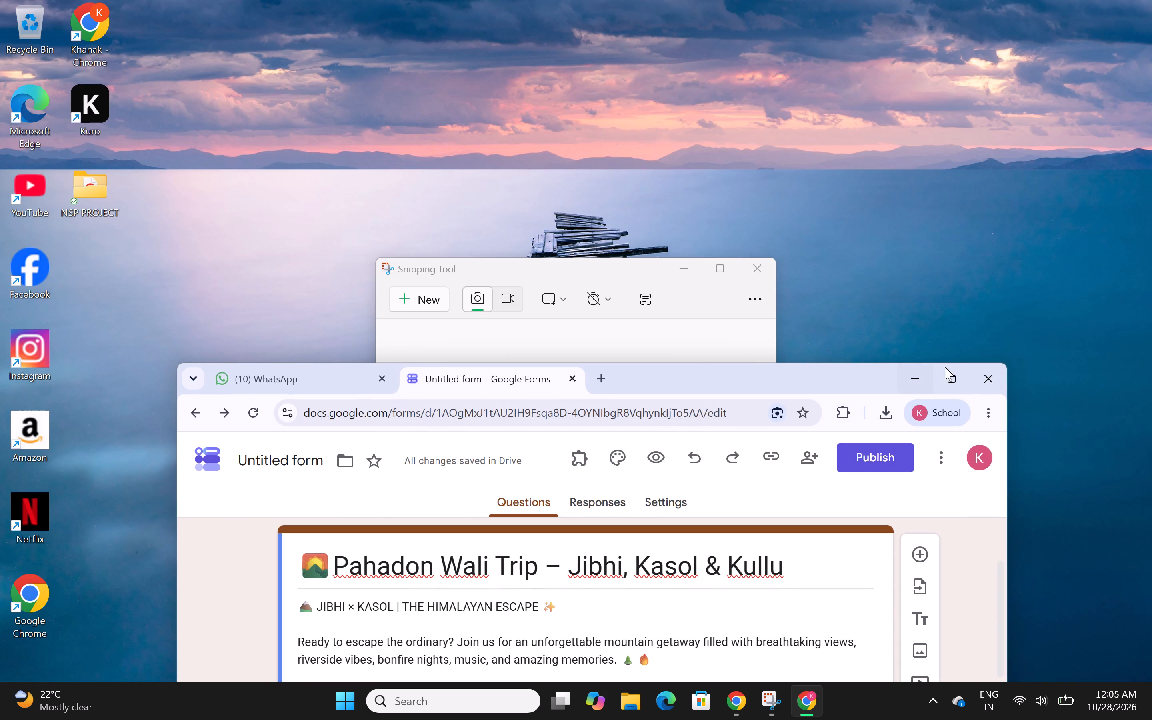
pyautogui.click(955, 367)
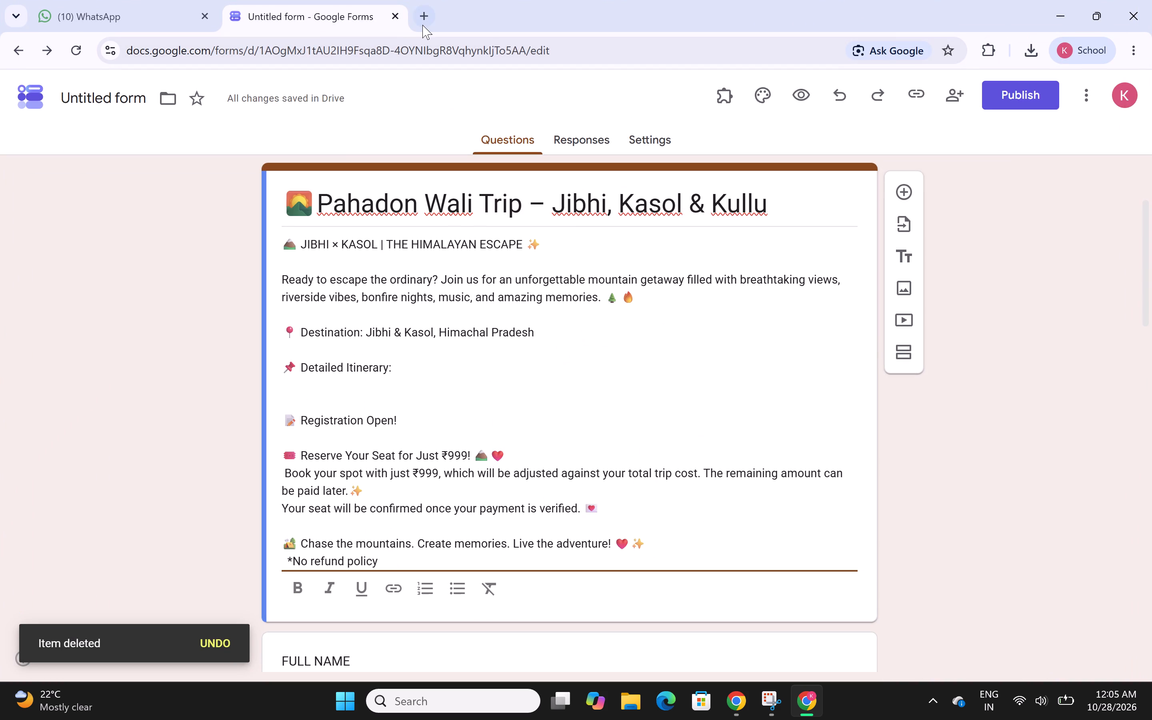
pyautogui.click(422, 25)
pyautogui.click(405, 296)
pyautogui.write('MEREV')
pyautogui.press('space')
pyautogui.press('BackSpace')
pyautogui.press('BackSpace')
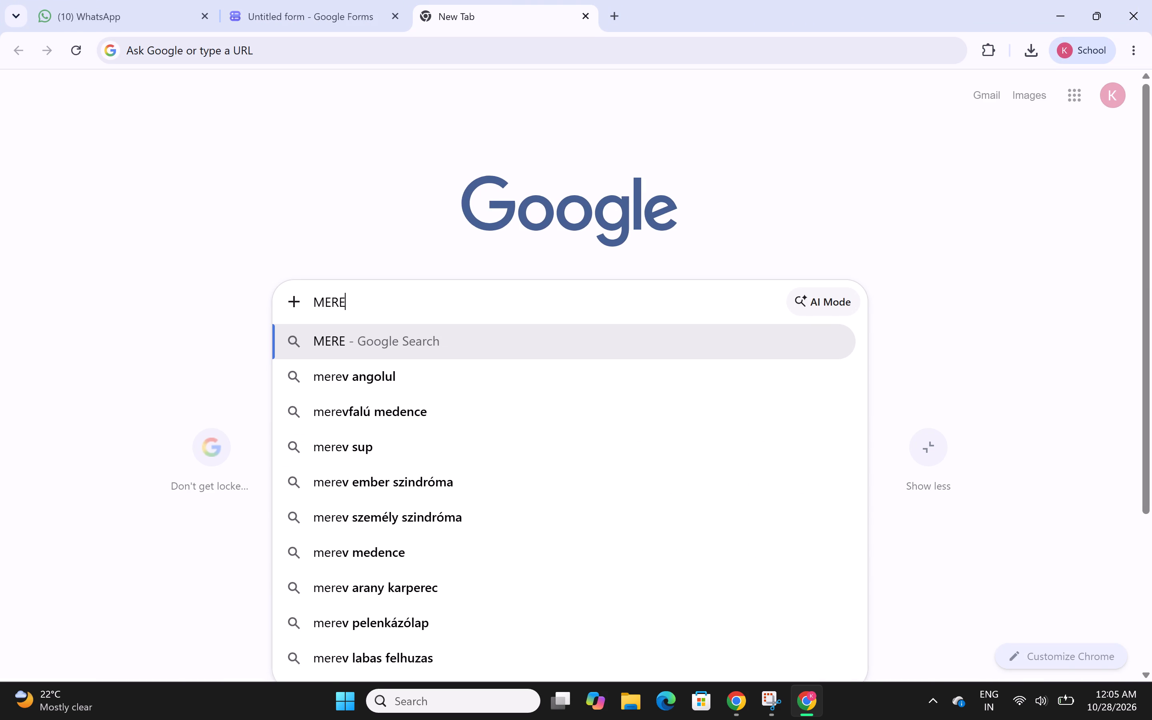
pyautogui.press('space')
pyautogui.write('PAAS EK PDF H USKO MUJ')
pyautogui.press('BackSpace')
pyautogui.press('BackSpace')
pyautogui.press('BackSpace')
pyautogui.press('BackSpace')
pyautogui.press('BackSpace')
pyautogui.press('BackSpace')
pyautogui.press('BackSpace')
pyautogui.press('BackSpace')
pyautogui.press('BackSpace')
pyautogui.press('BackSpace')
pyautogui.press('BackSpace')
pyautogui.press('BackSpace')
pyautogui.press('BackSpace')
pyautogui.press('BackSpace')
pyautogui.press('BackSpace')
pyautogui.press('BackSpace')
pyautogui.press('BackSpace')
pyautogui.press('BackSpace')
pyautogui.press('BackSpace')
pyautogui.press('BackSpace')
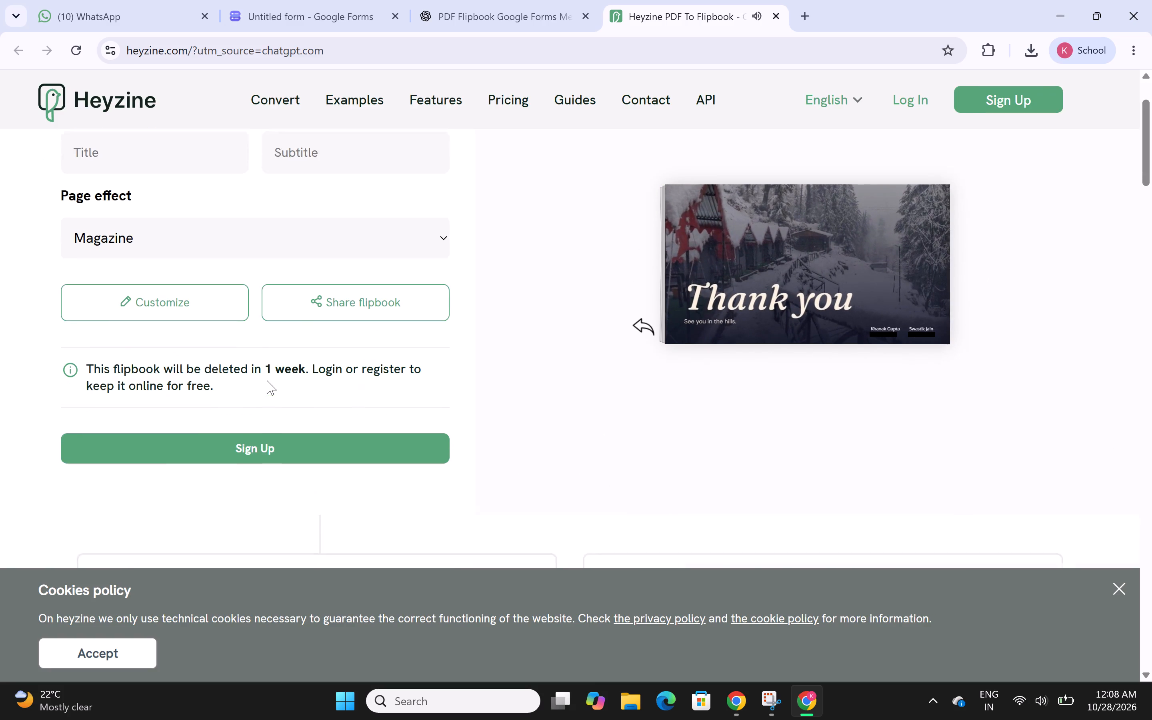
pyautogui.scroll(-4, 267, 380)
pyautogui.scroll(2, 267, 380)
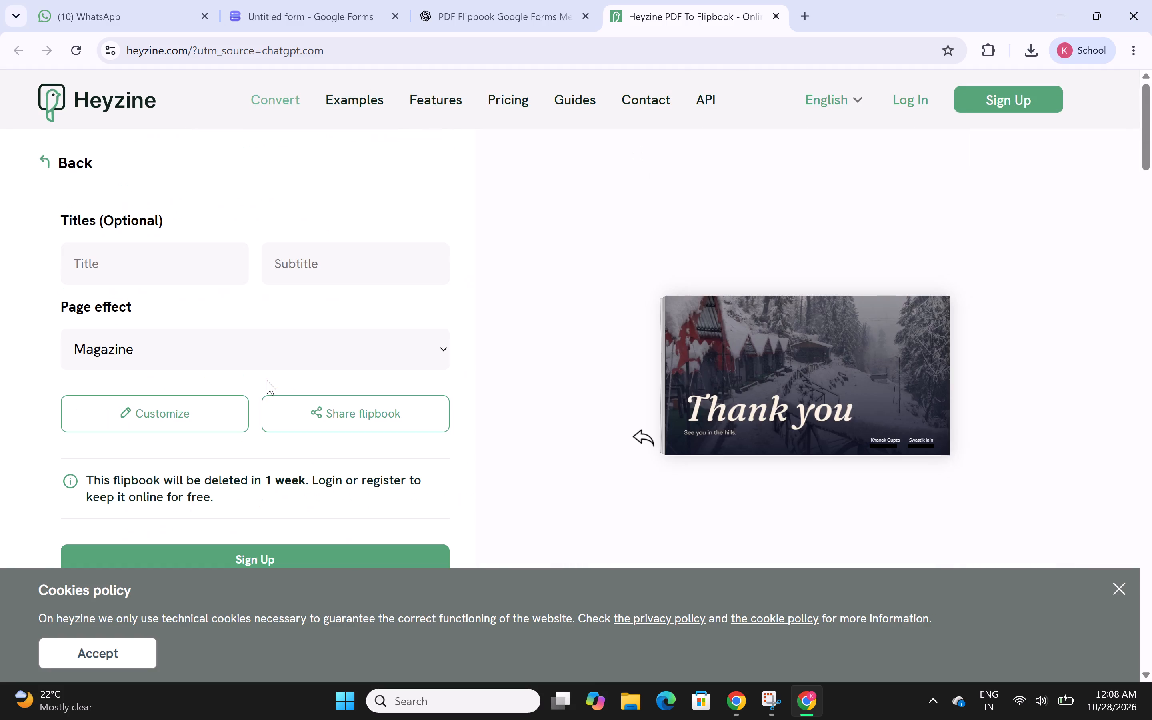
# Set the flipbook's page effect to Book.
pyautogui.click(160, 260)
pyautogui.click(176, 338)
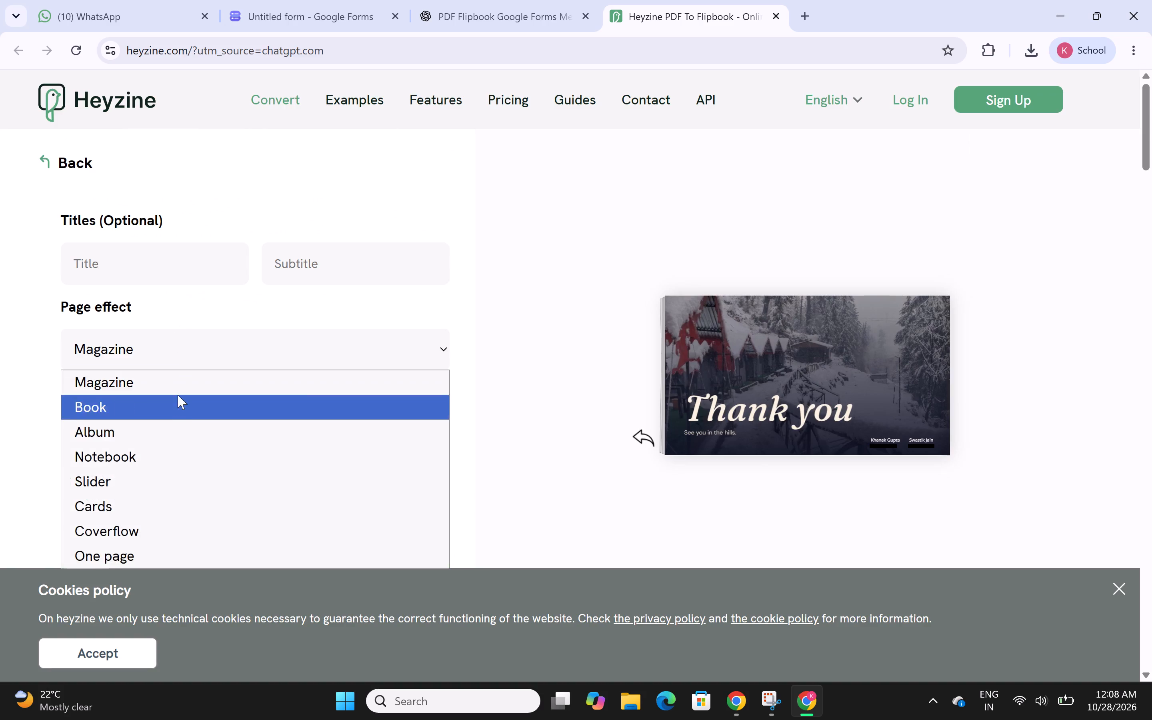
pyautogui.scroll(-1, 180, 497)
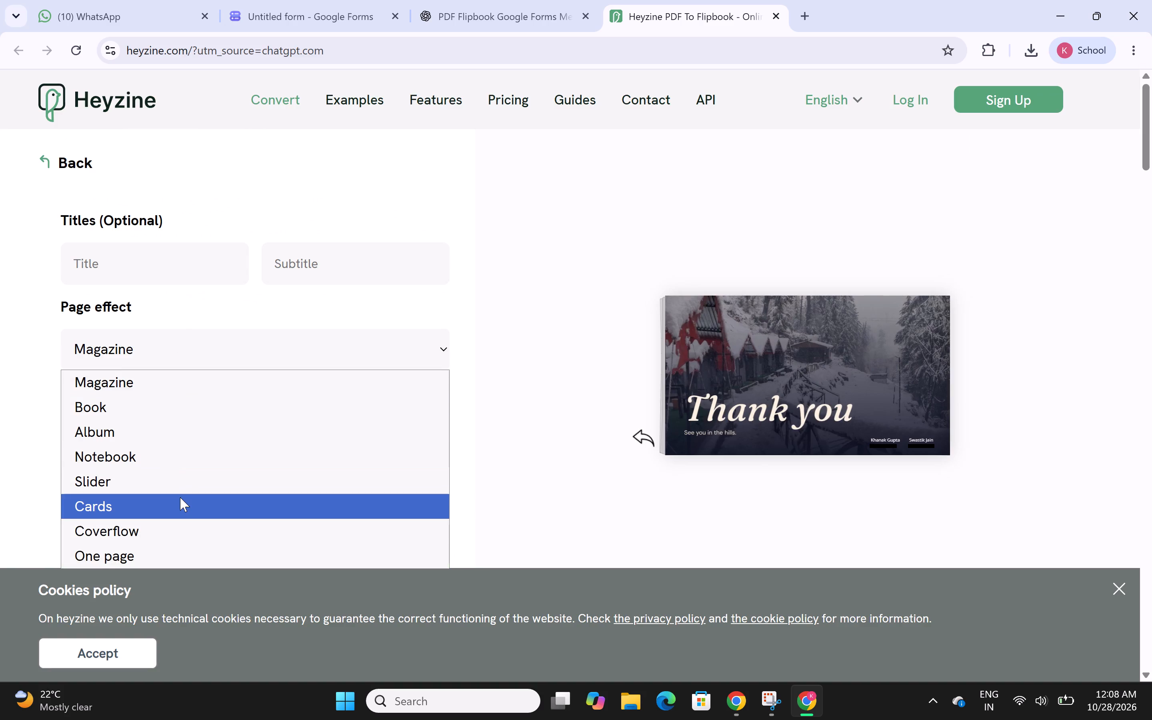
pyautogui.scroll(-1, 180, 497)
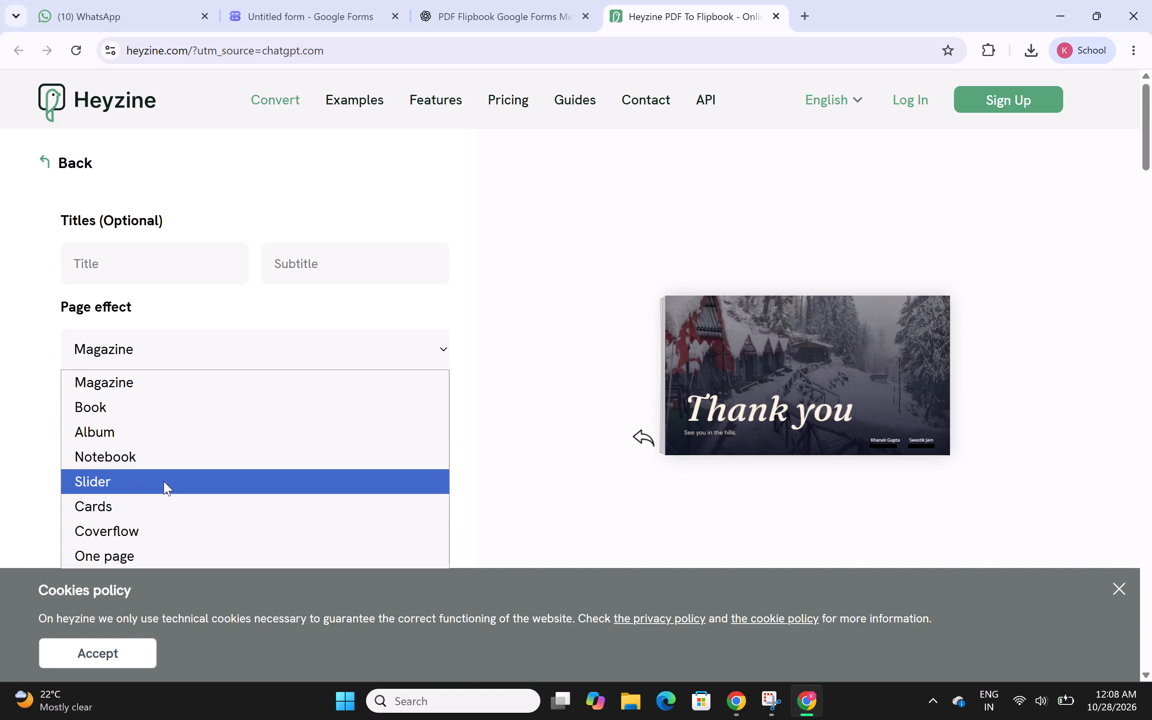
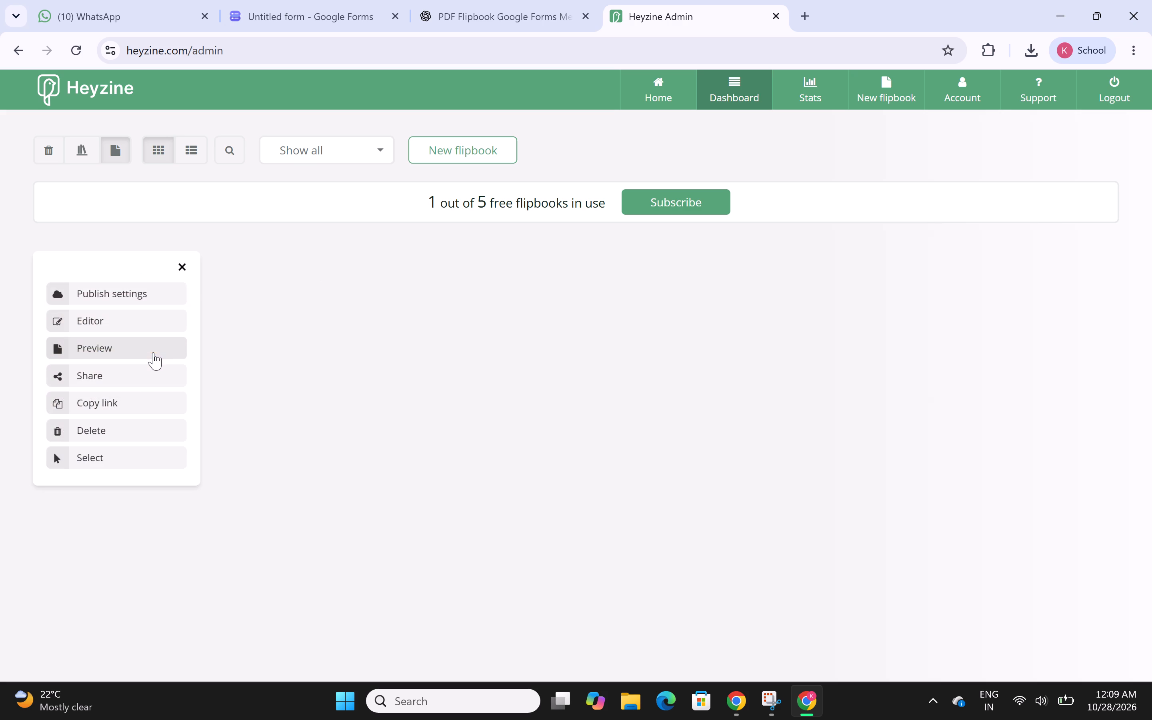
# Copy the itinerary flipbook's link from Heyzine and paste it after Detailed Itinerary in the Google Form description.
pyautogui.moveTo(134, 414); pyautogui.dragTo(139, 398)
pyautogui.click(139, 398)
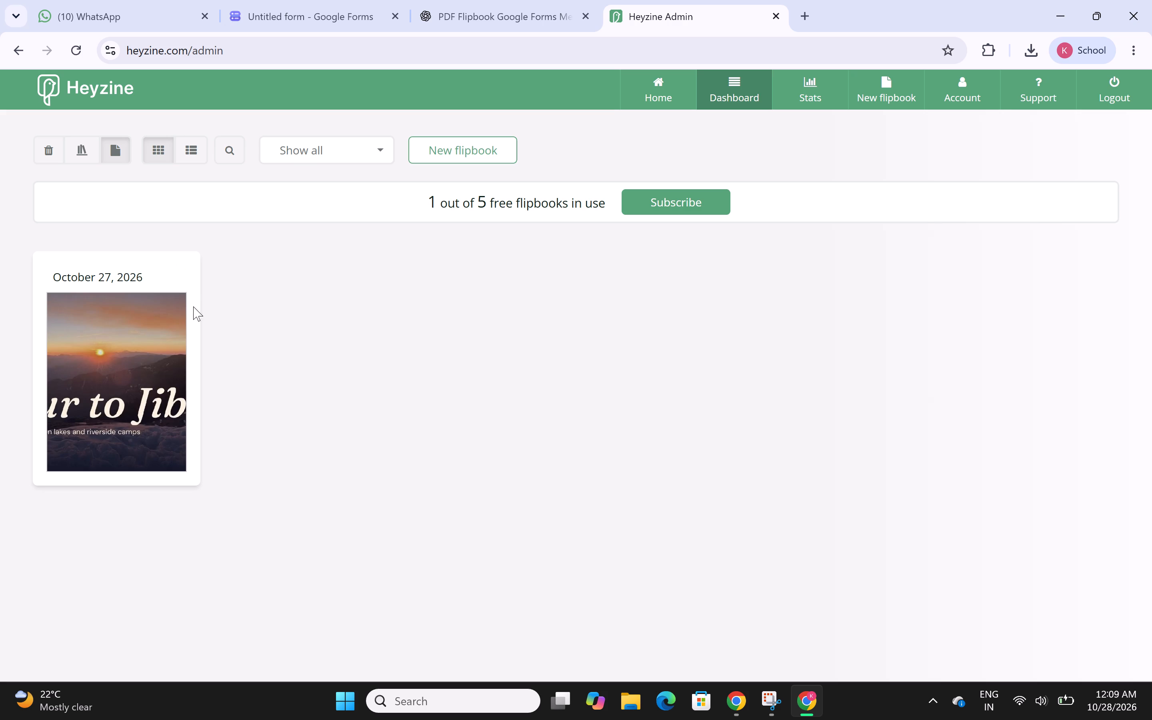
pyautogui.click(148, 380)
pyautogui.click(140, 395)
pyautogui.click(451, 0)
pyautogui.click(358, 0)
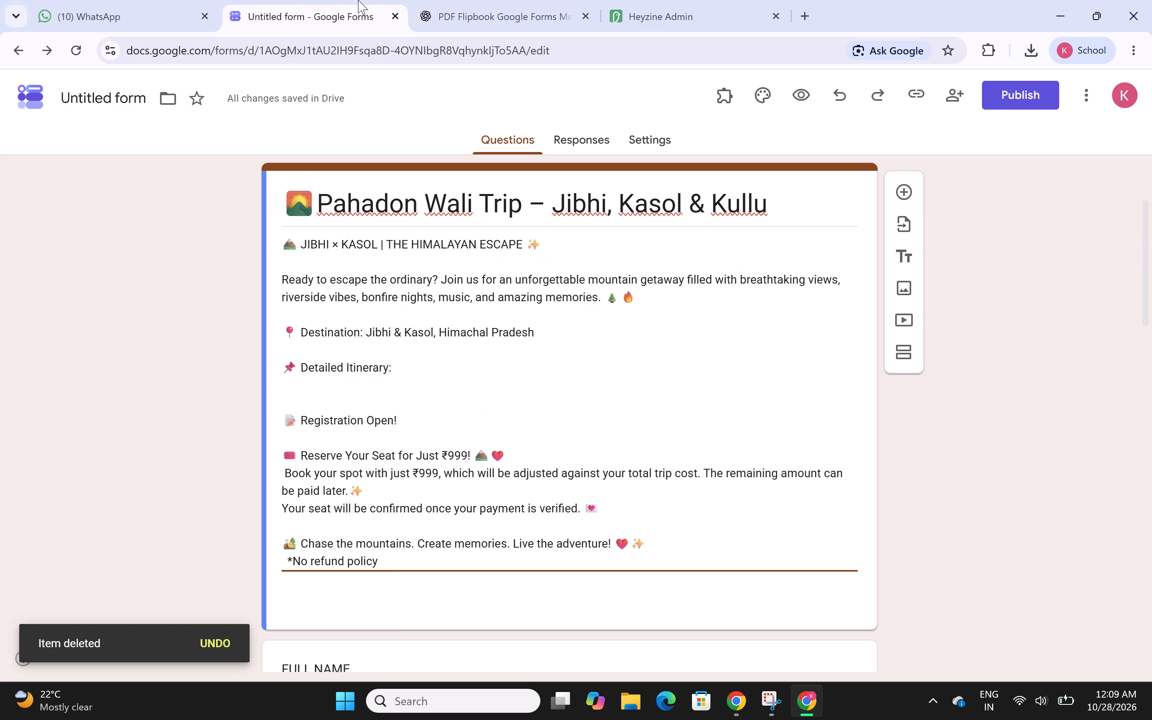
pyautogui.click(343, 394)
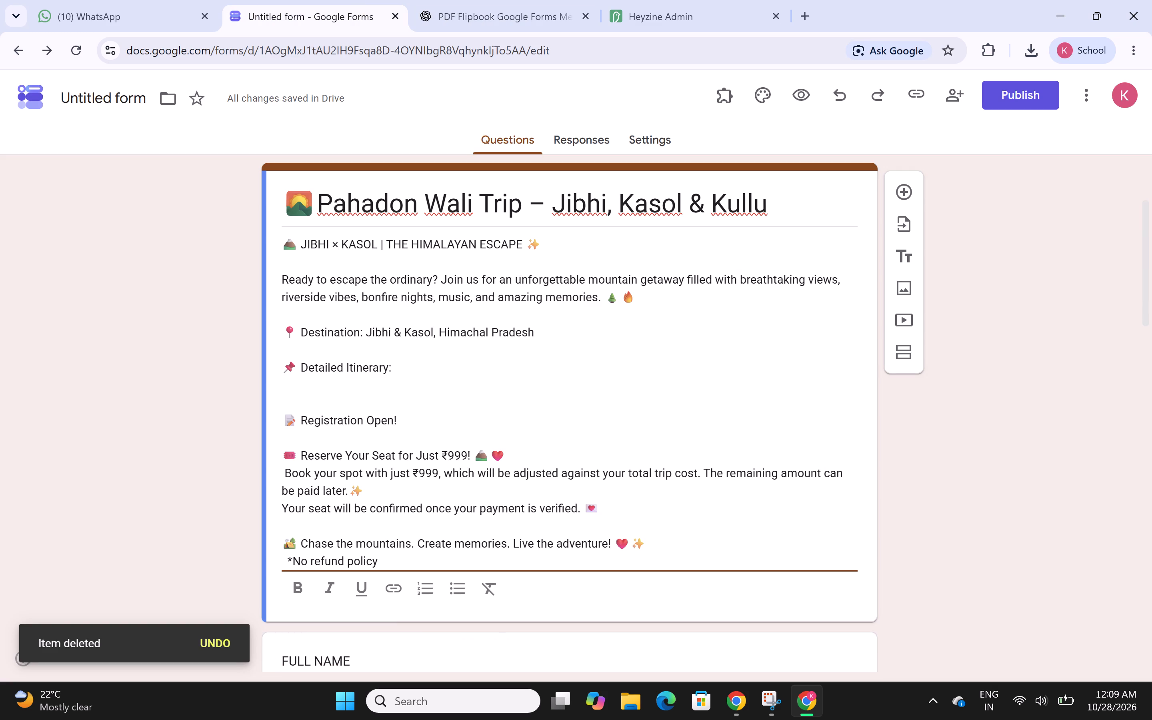
pyautogui.hotkey('ctrl', 'v')
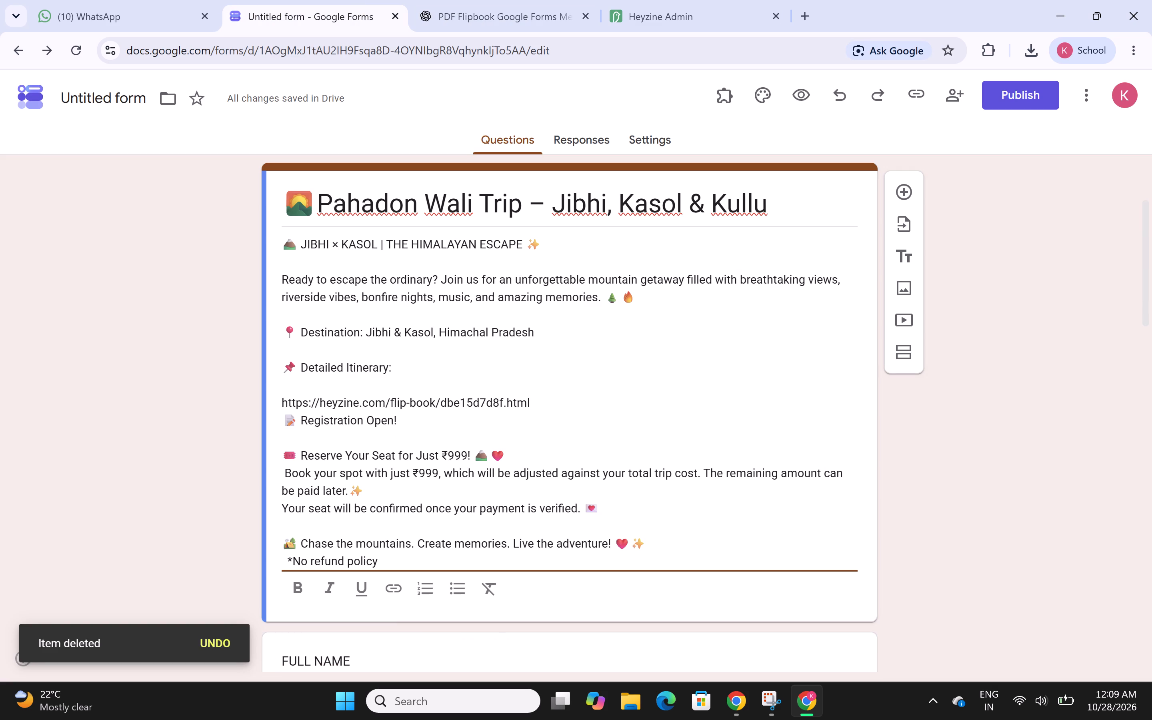
# Remove the blank line between Detailed Itinerary and the flipbook link, and add one between the link and Registration Open!
pyautogui.click(282, 401)
pyautogui.press('BackSpace')
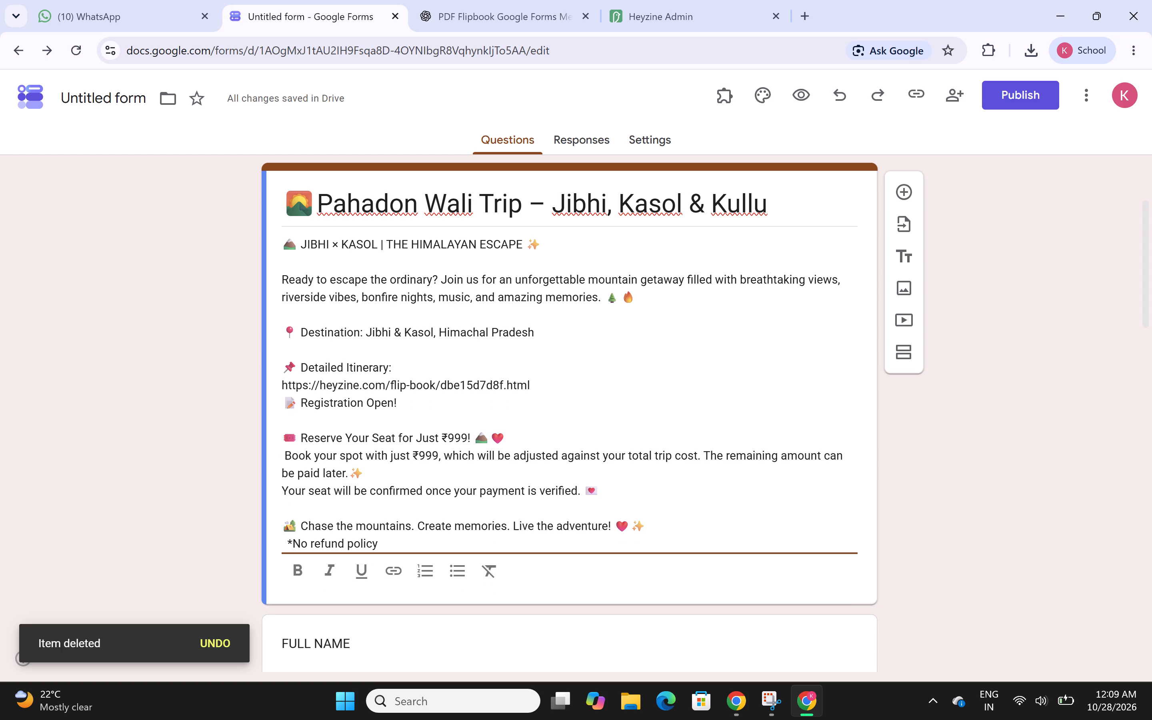
pyautogui.click(538, 381)
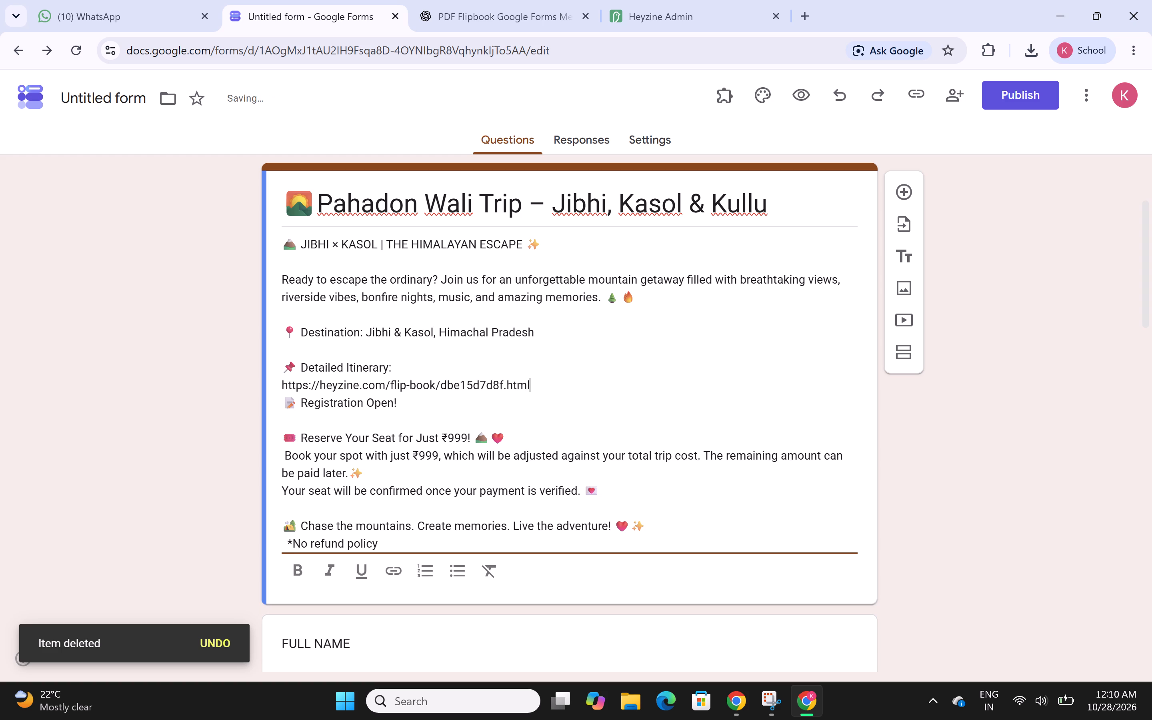
pyautogui.press('Return')
pyautogui.click(730, 368)
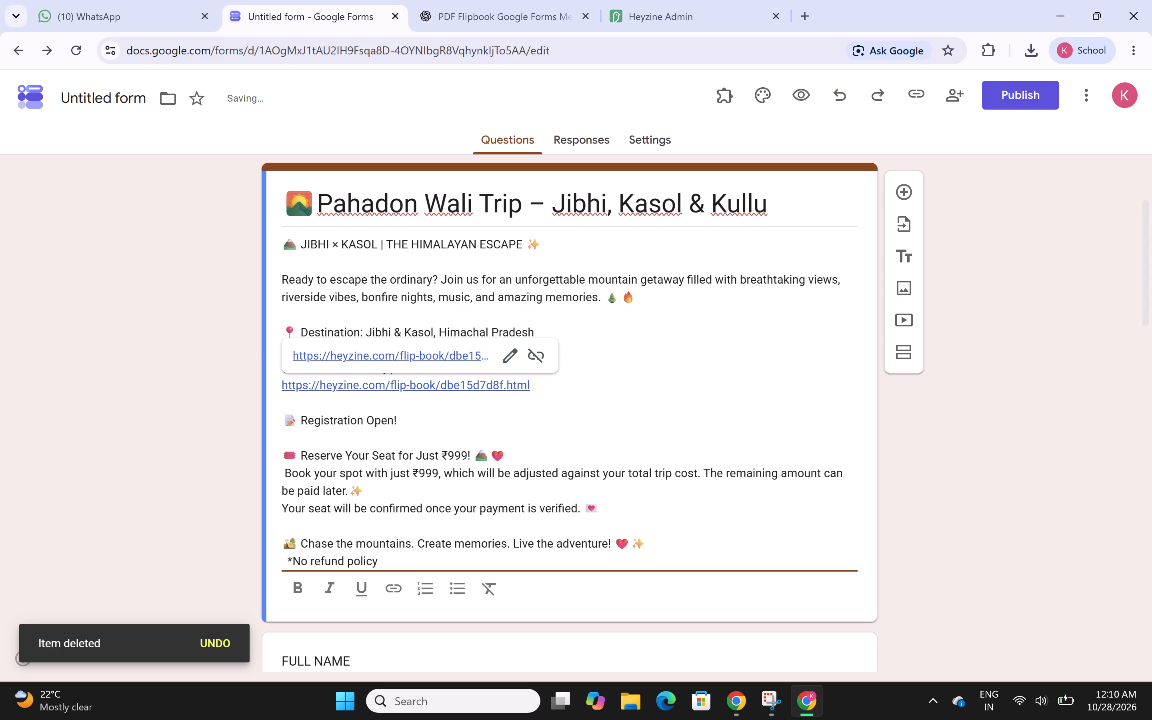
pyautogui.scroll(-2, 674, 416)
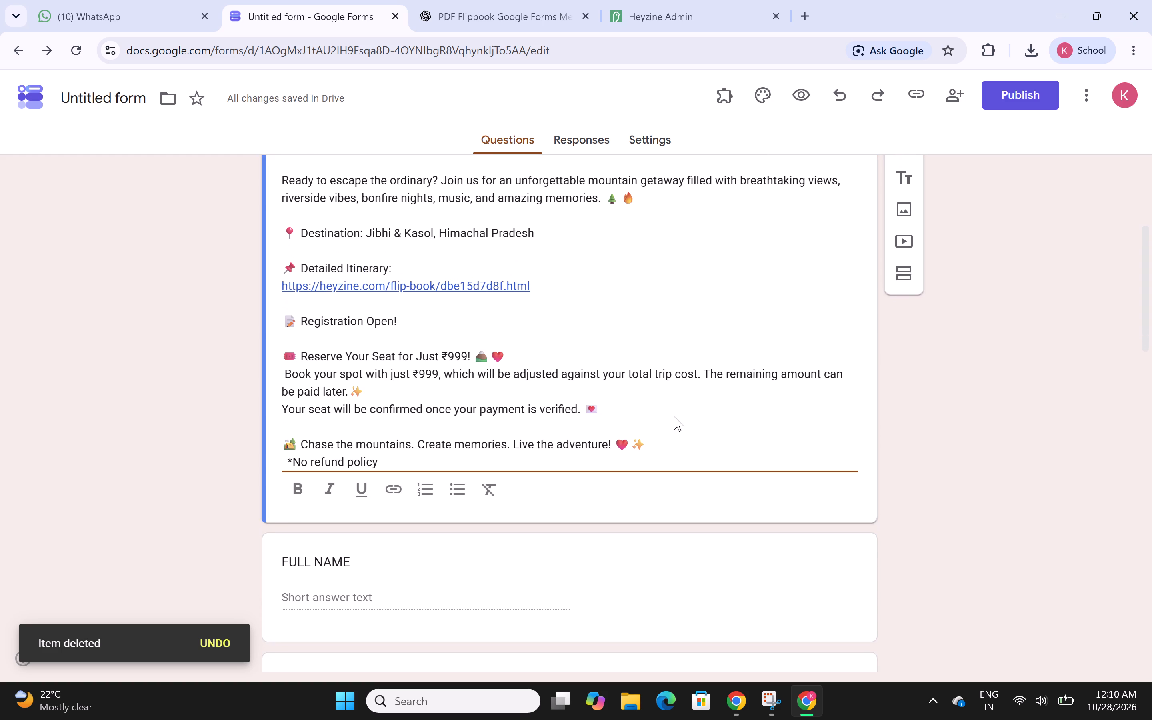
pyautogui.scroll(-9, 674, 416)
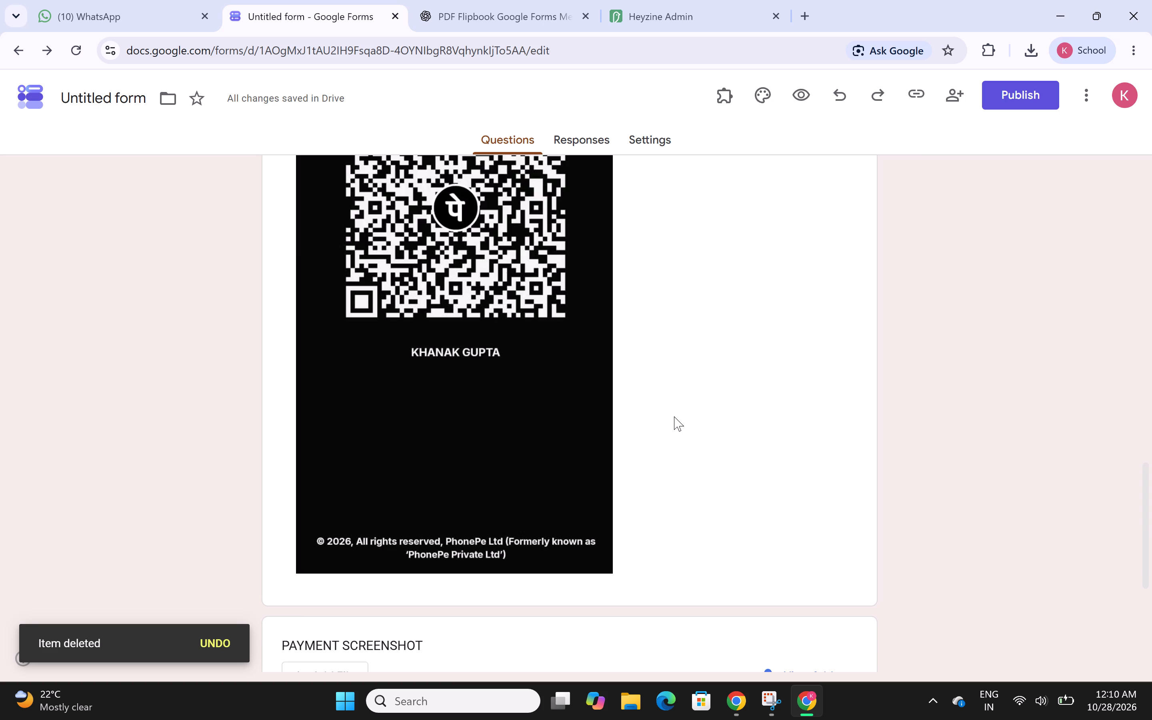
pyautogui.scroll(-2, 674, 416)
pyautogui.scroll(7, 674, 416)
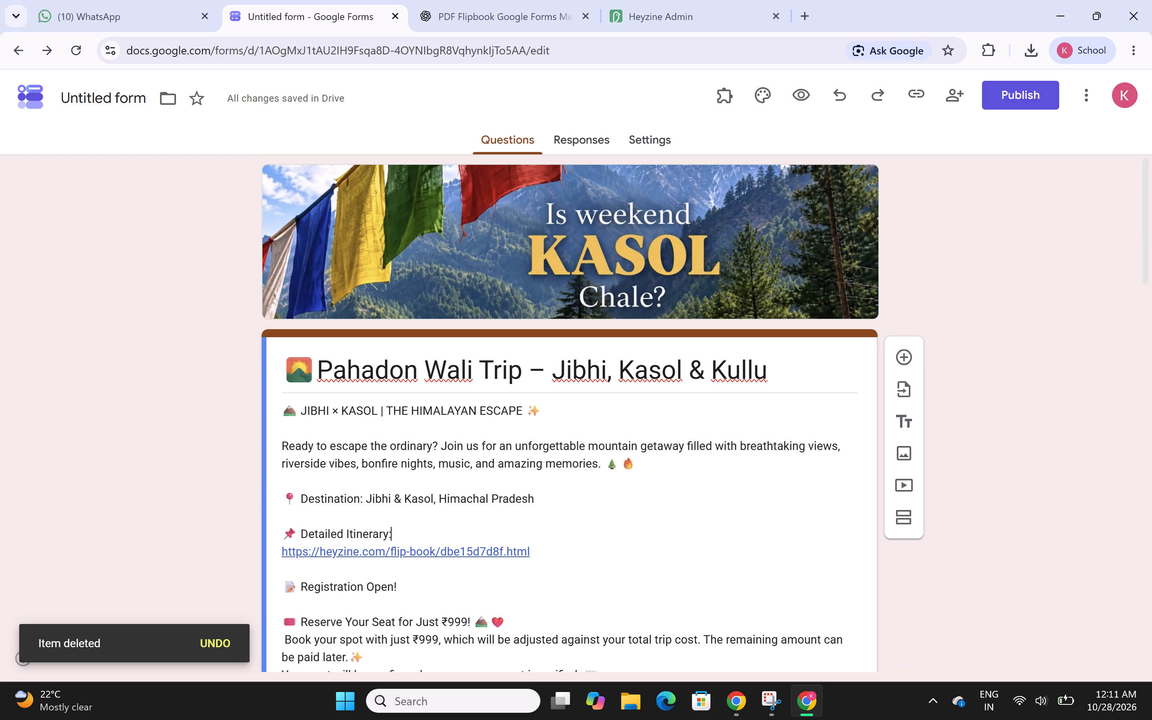
# Switch from the form editor back to the Heyzine dashboard to view the uploaded itinerary flipbook.
pyautogui.click(641, 0)
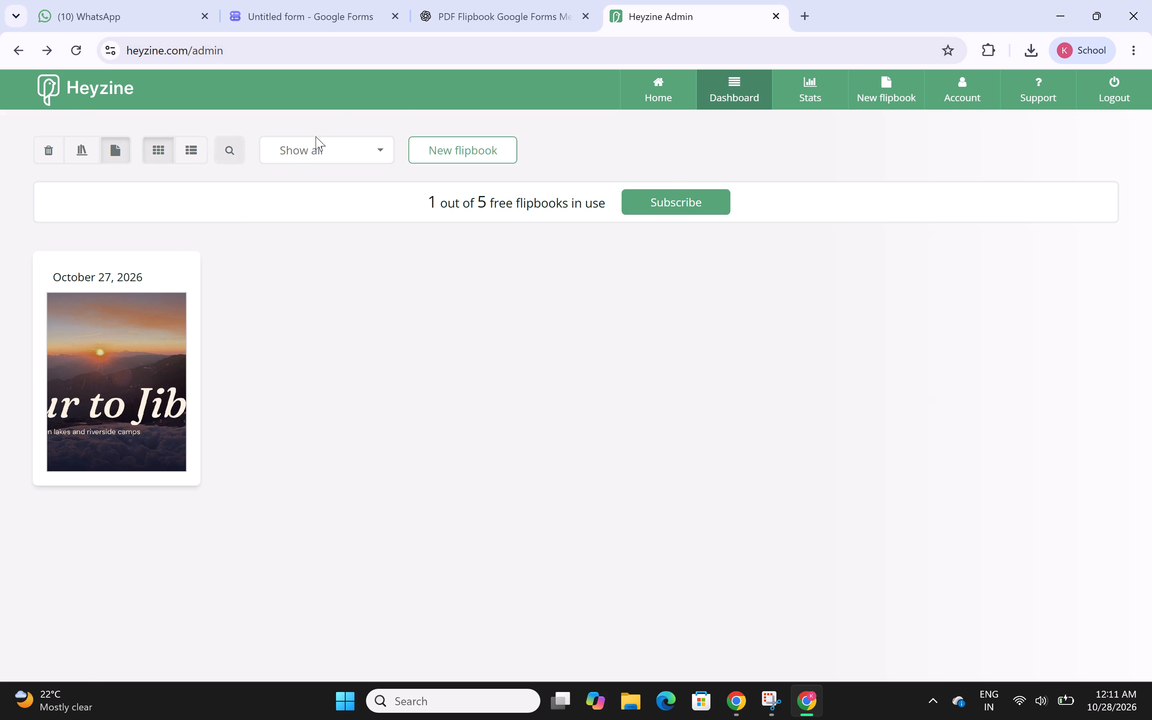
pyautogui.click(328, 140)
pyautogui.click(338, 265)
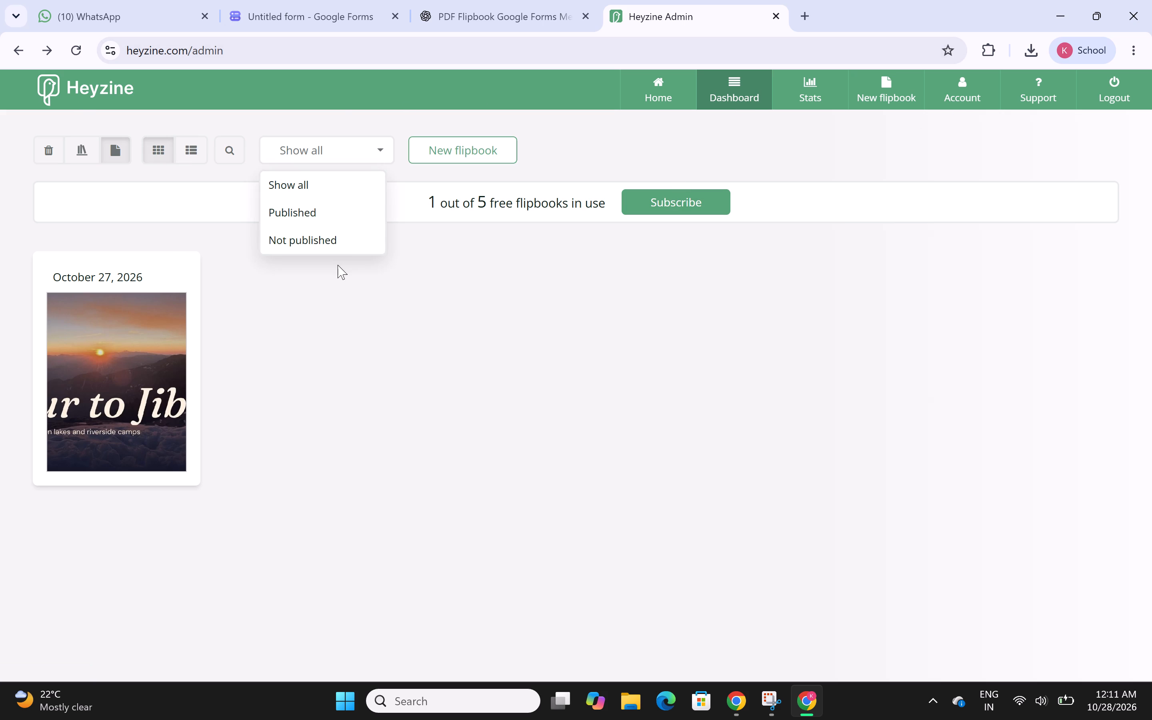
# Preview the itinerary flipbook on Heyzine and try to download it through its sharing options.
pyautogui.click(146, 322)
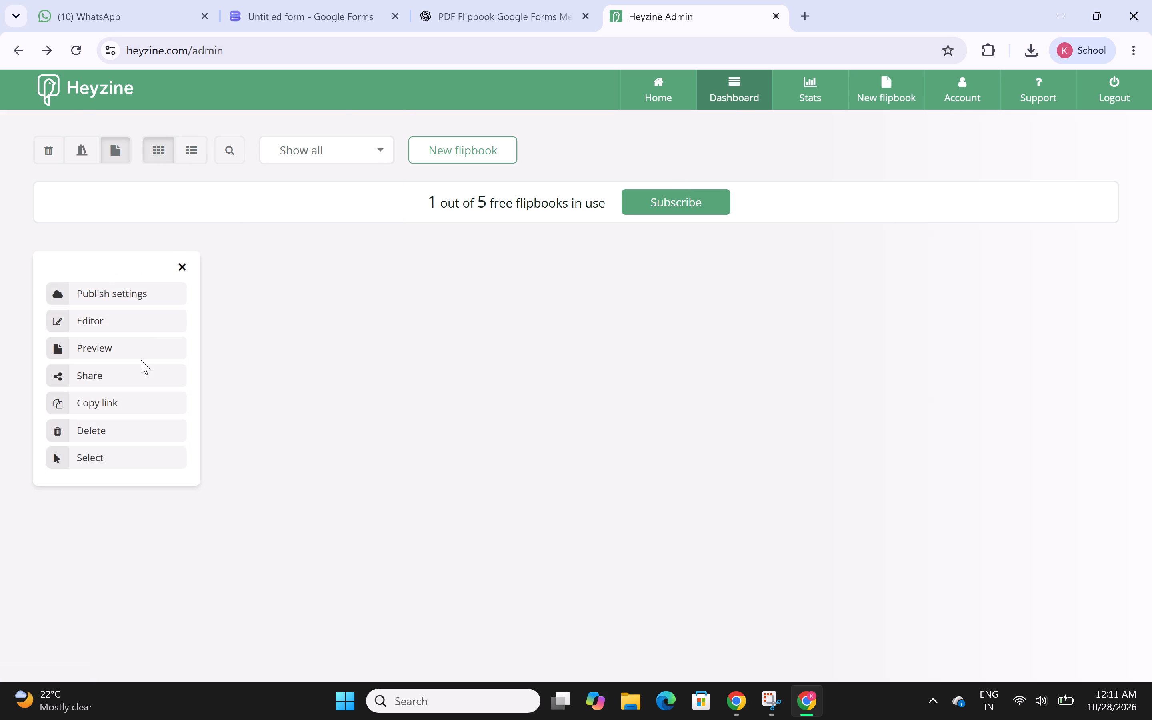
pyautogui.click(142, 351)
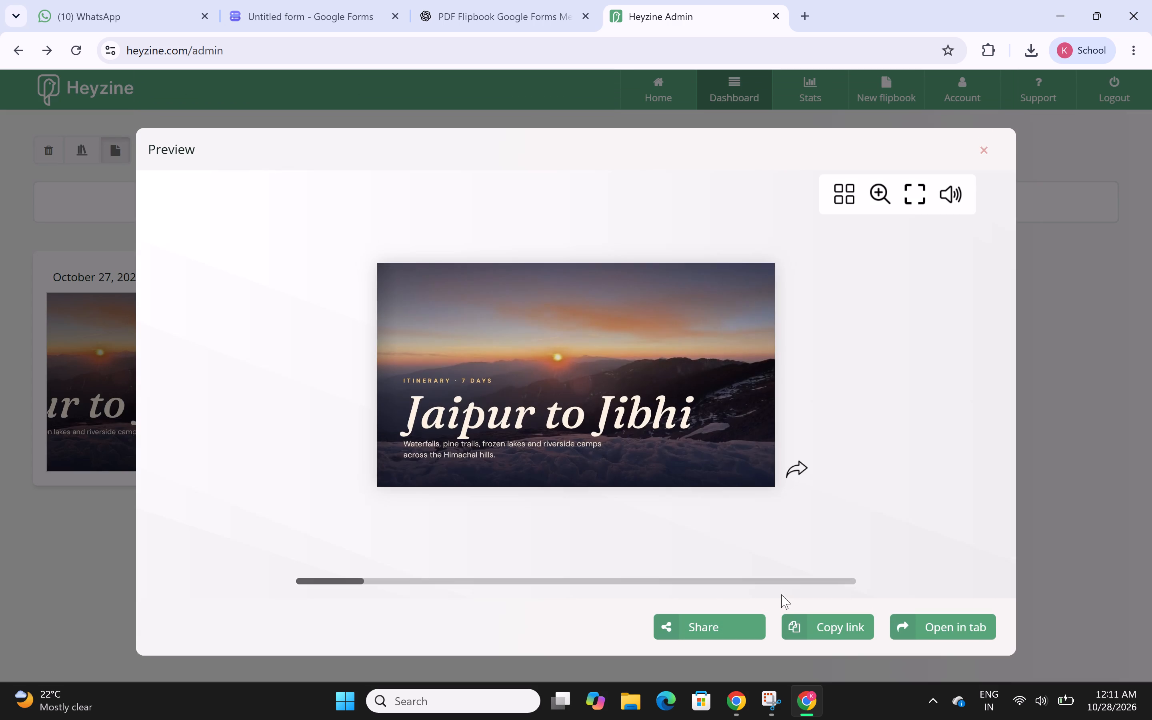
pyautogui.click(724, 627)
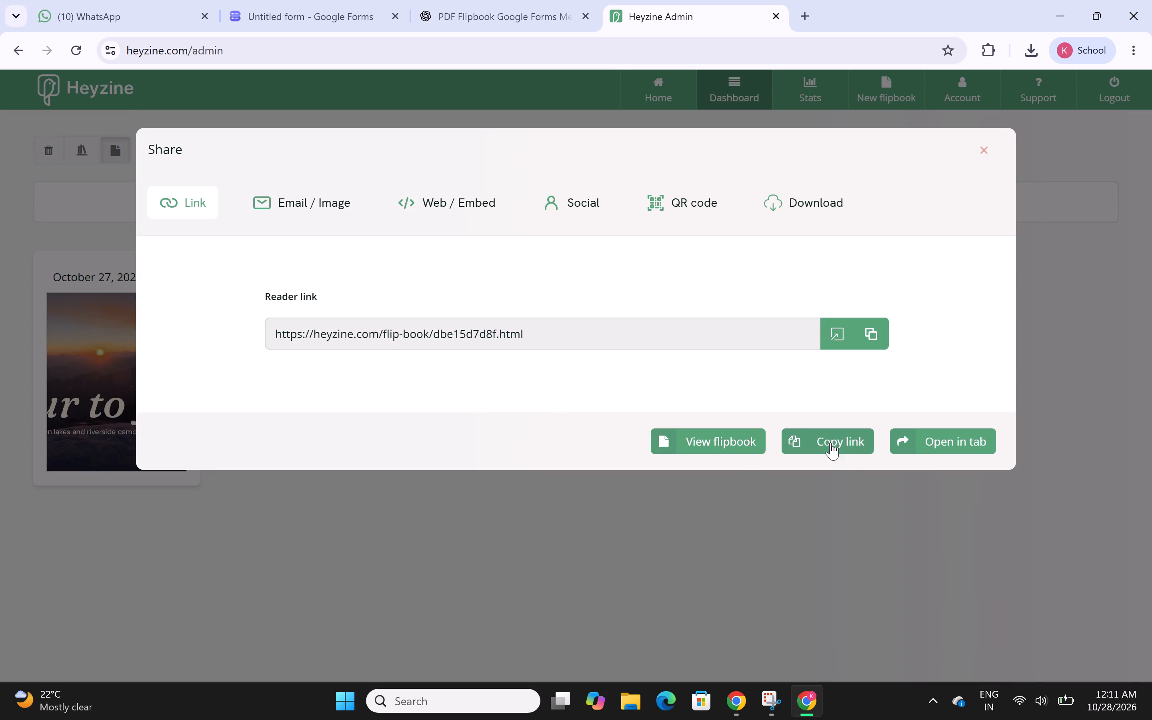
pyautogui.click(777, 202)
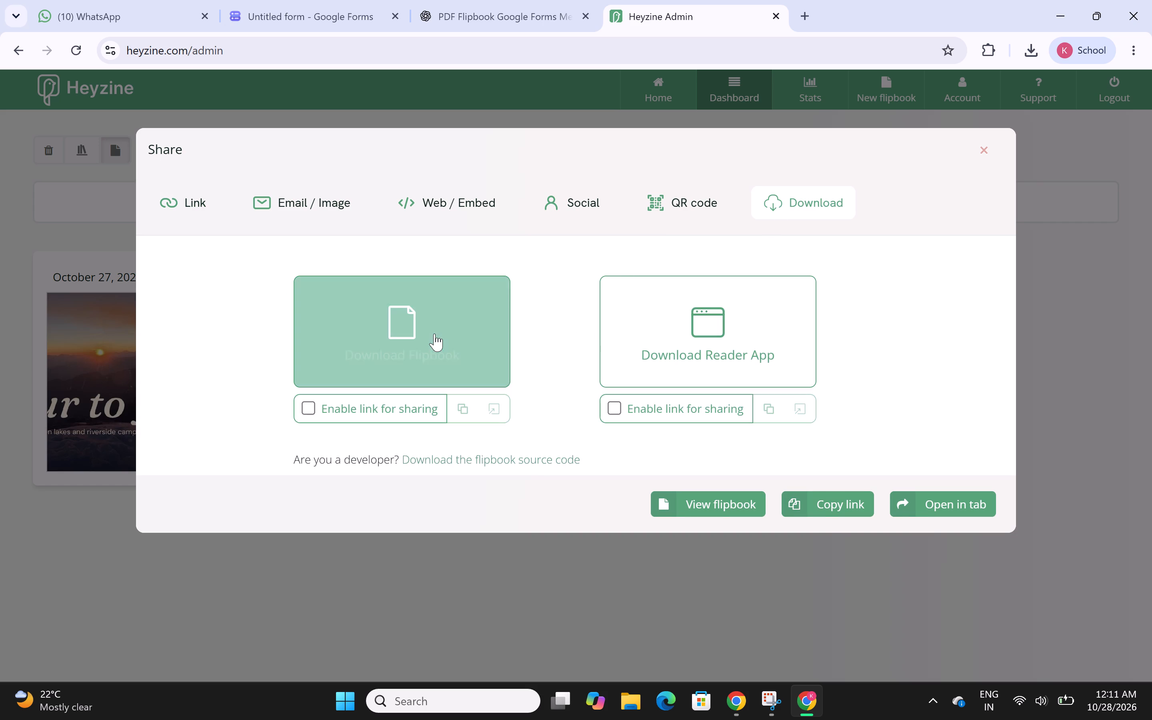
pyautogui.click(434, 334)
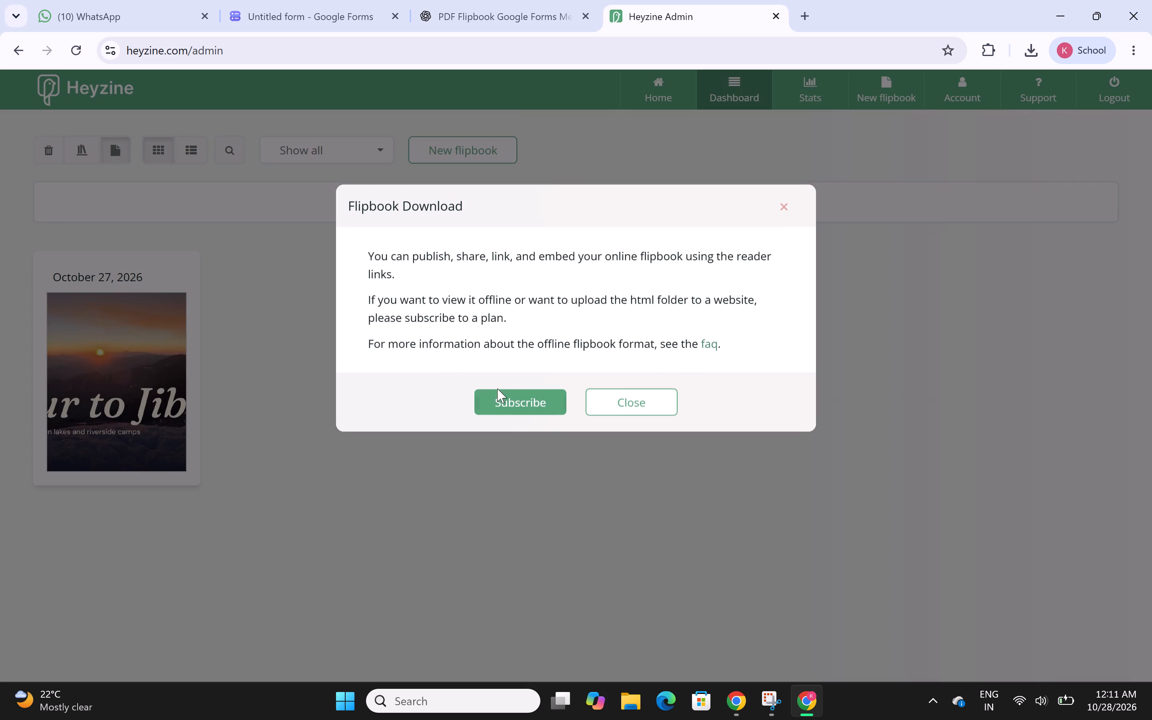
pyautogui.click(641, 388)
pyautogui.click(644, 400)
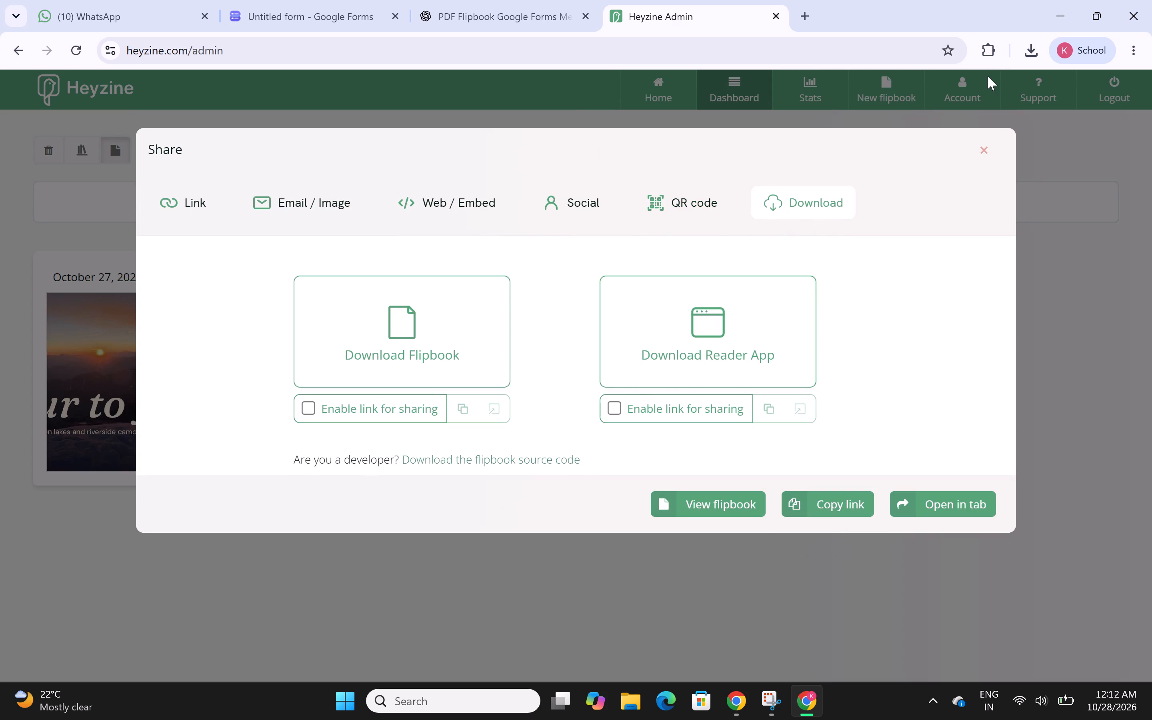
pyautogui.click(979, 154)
# Search Google for pdf flipbook in a new tab and open the PDF Flip converter site.
pyautogui.click(804, 6)
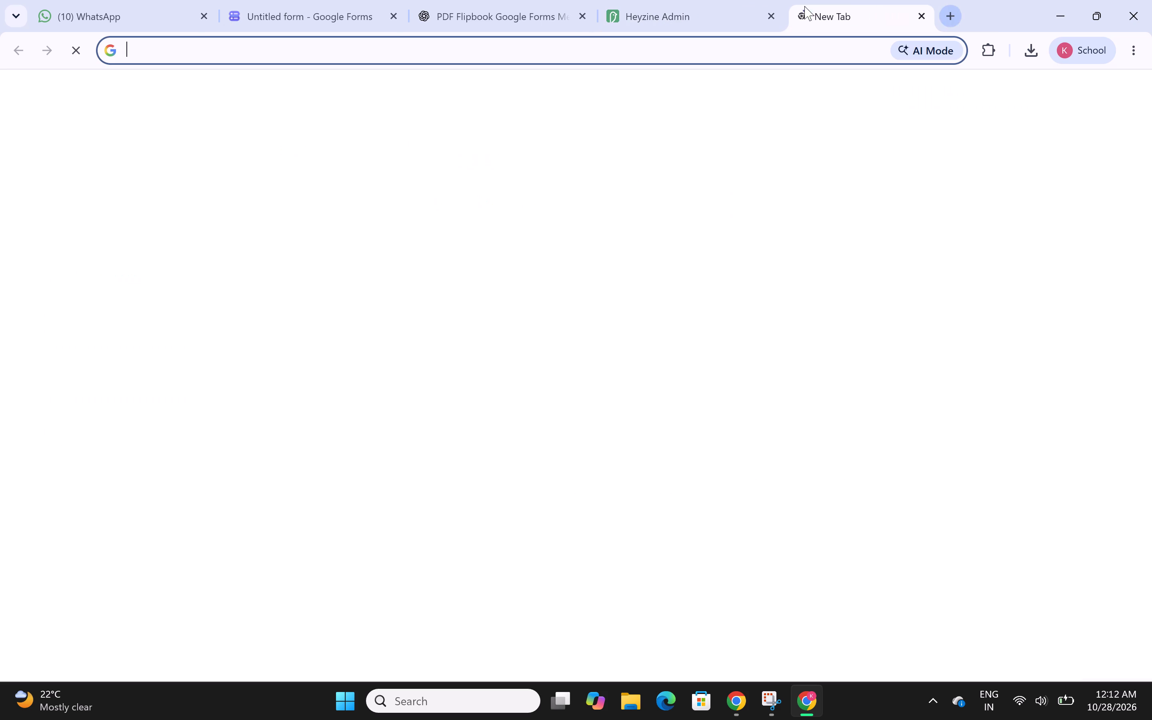
pyautogui.moveTo(459, 326); pyautogui.dragTo(480, 290)
pyautogui.click(480, 290)
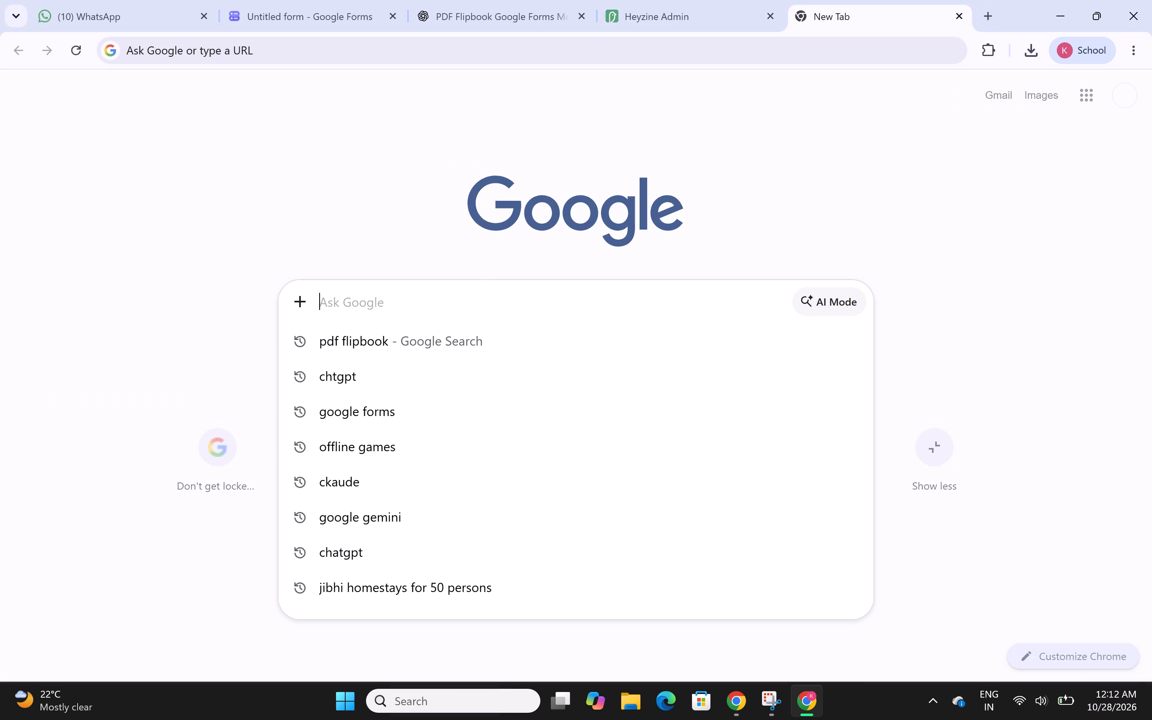
pyautogui.moveTo(466, 361); pyautogui.dragTo(470, 345)
pyautogui.click(470, 345)
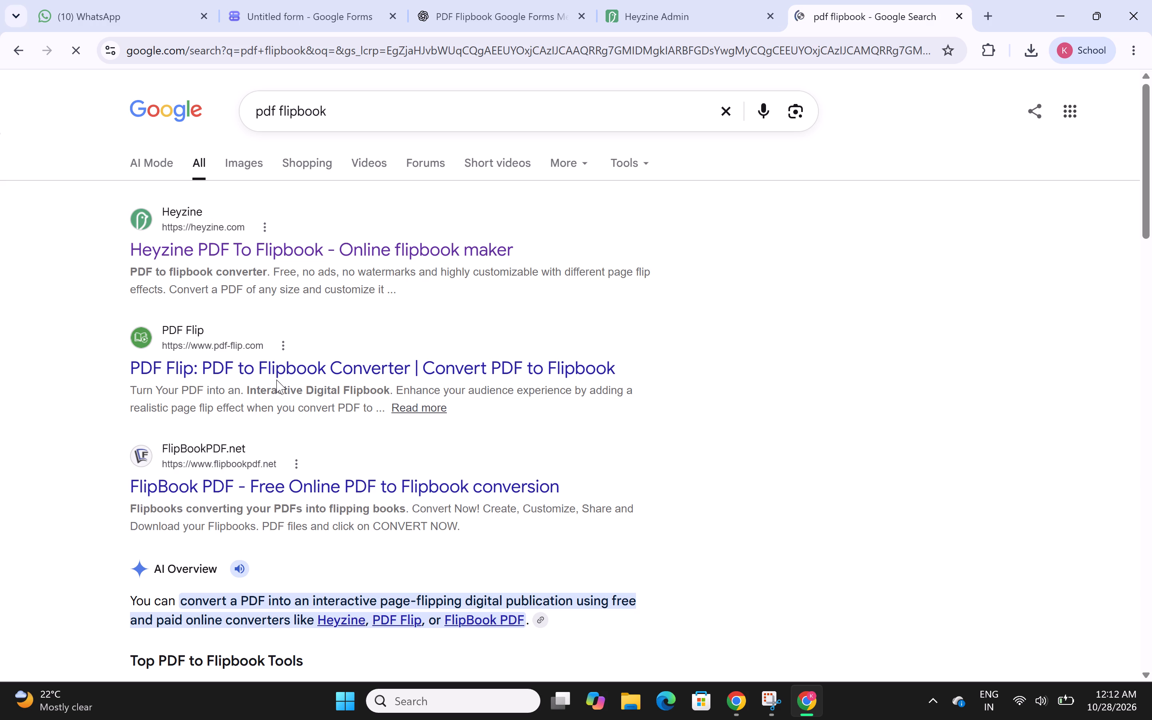
pyautogui.click(276, 380)
pyautogui.click(276, 378)
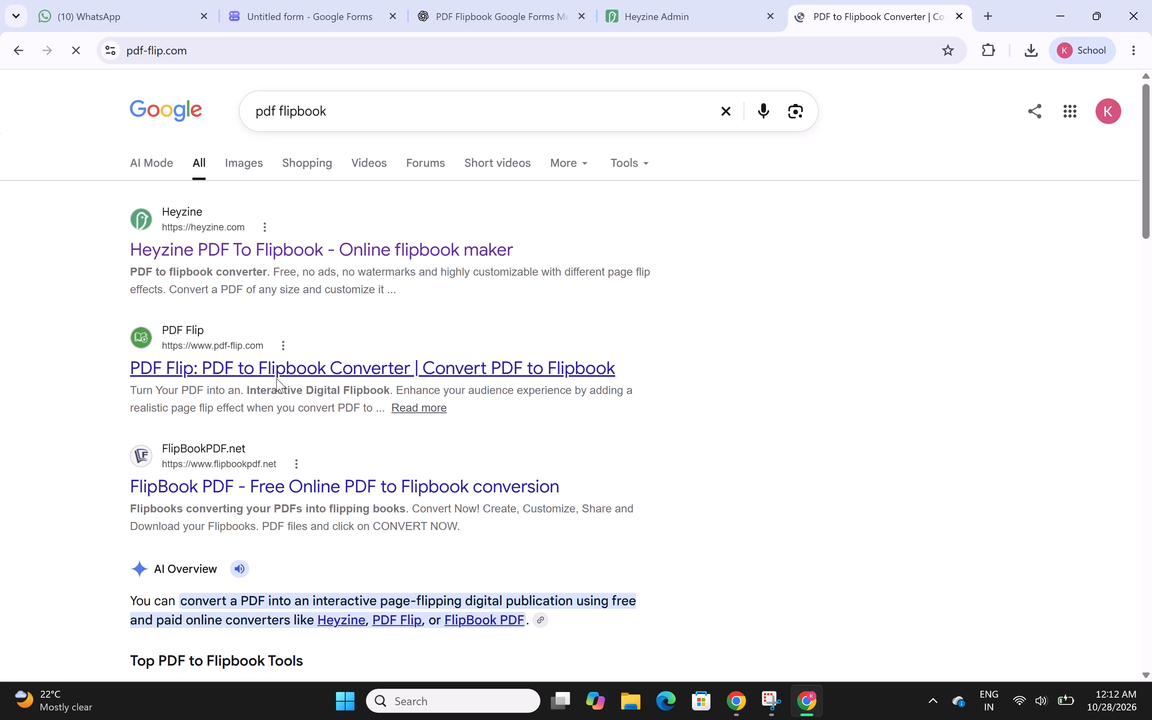
pyautogui.scroll(-2, 276, 378)
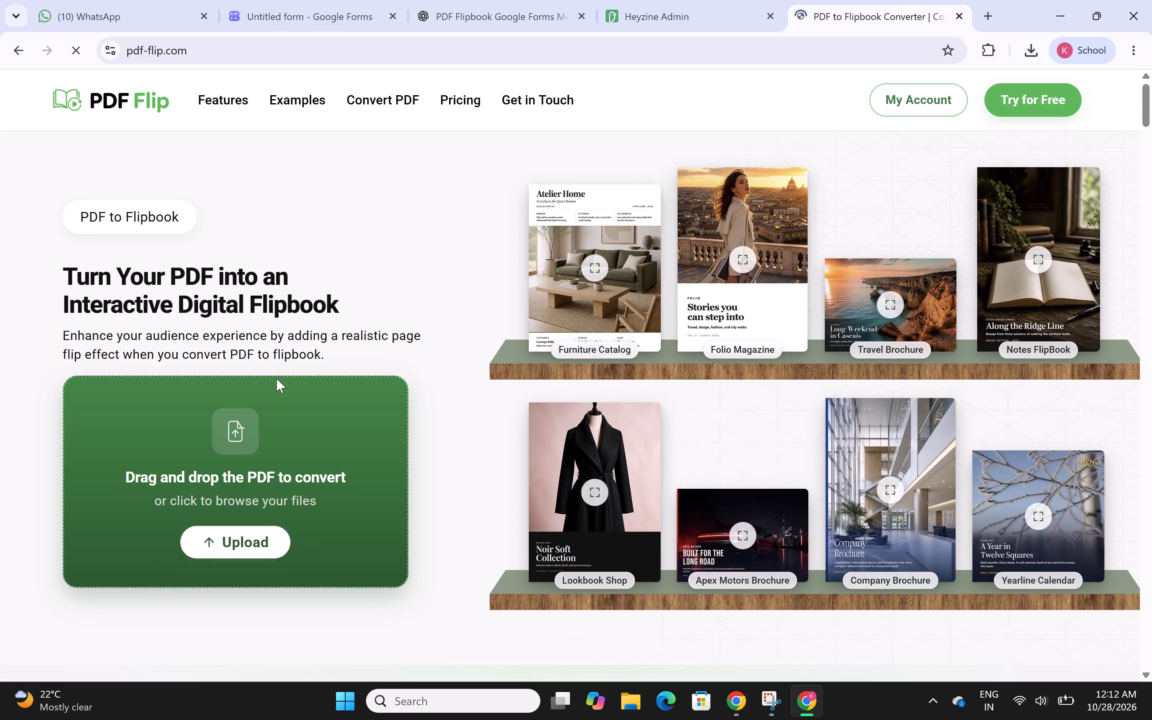
# Upload today's PDF from the Downloads folder to PDF Flip for conversion.
pyautogui.click(267, 528)
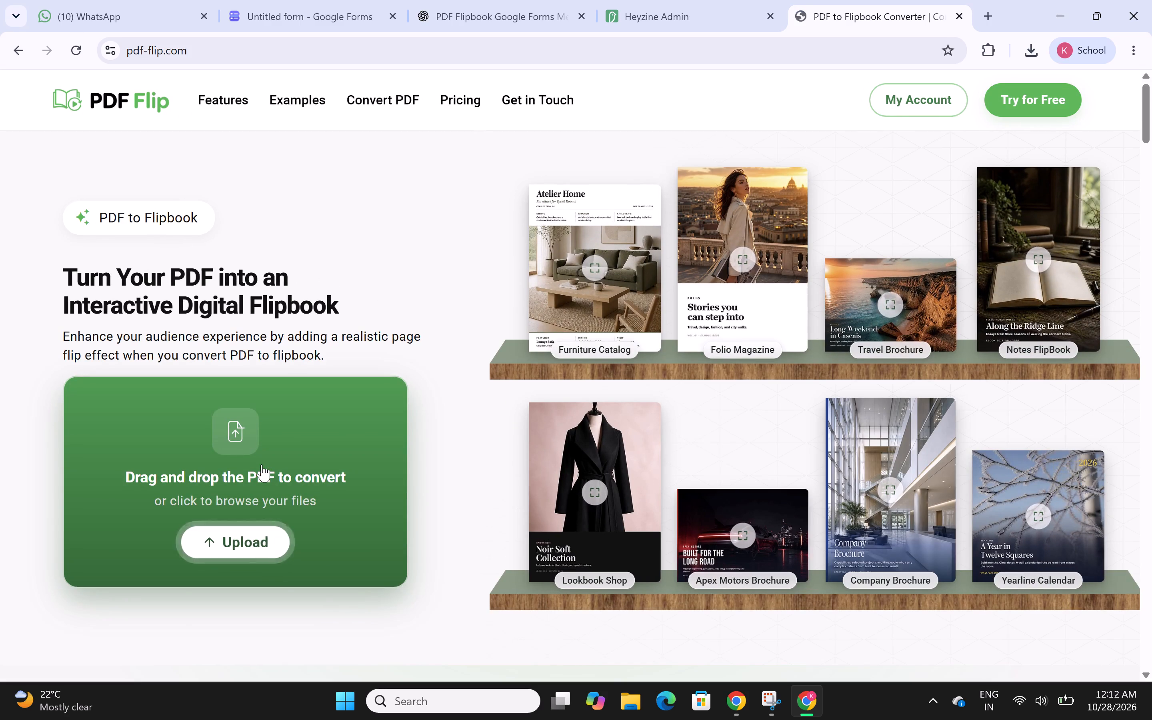
pyautogui.click(258, 538)
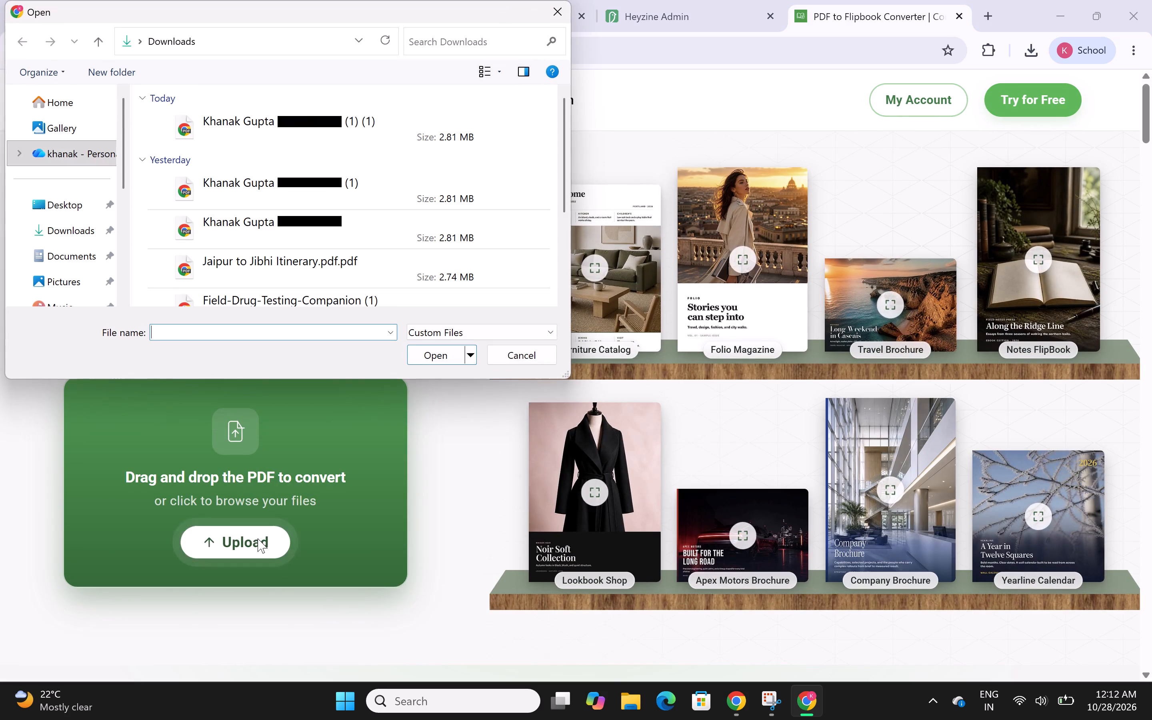
pyautogui.click(298, 134)
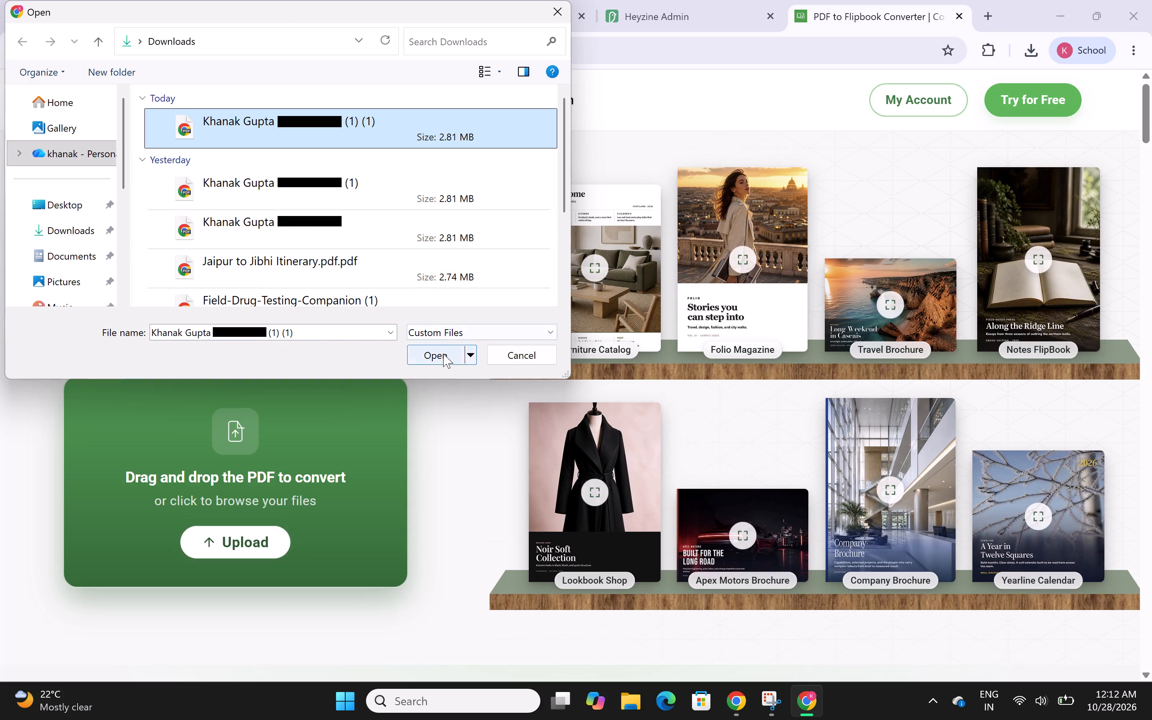
pyautogui.click(443, 354)
pyautogui.click(315, 300)
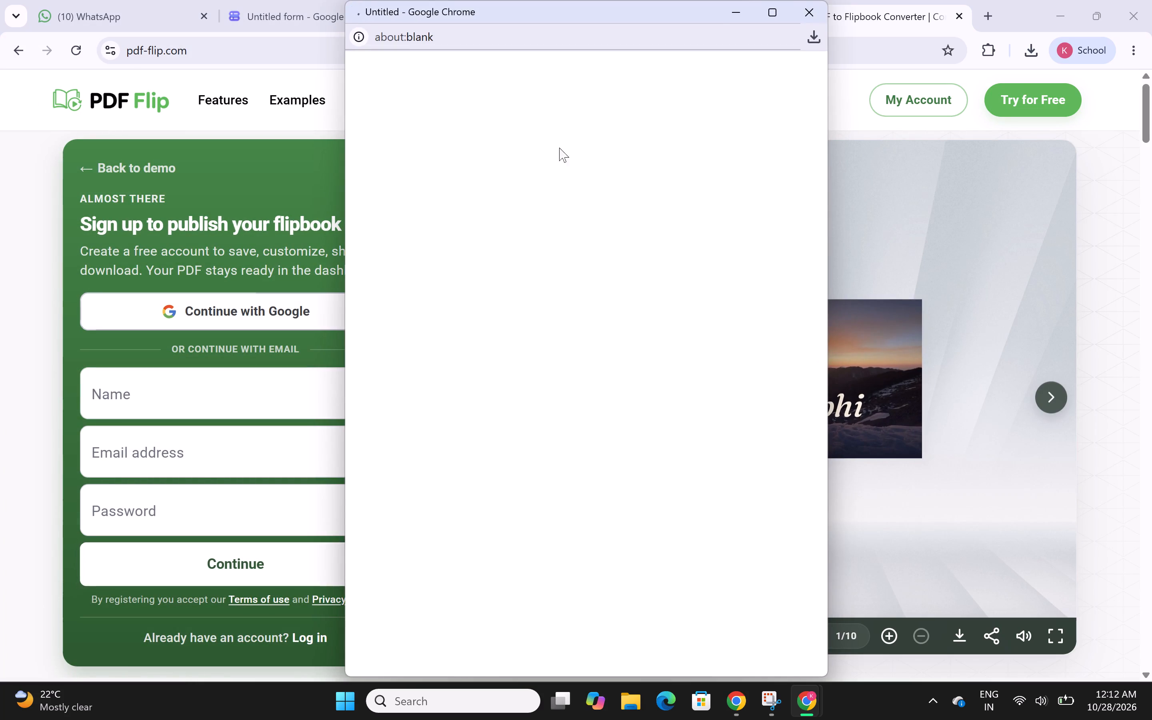
pyautogui.click(809, 18)
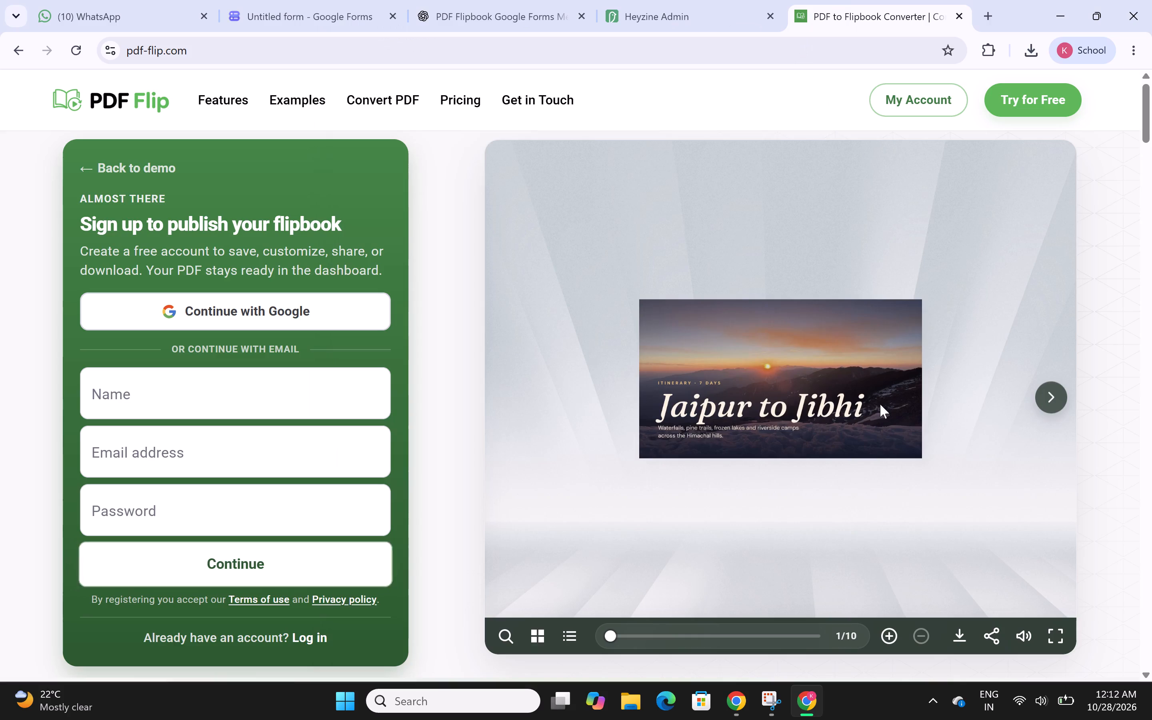
# Page through the PDF Flip preview of the itinerary to its closing Thank you page.
pyautogui.click(1047, 396)
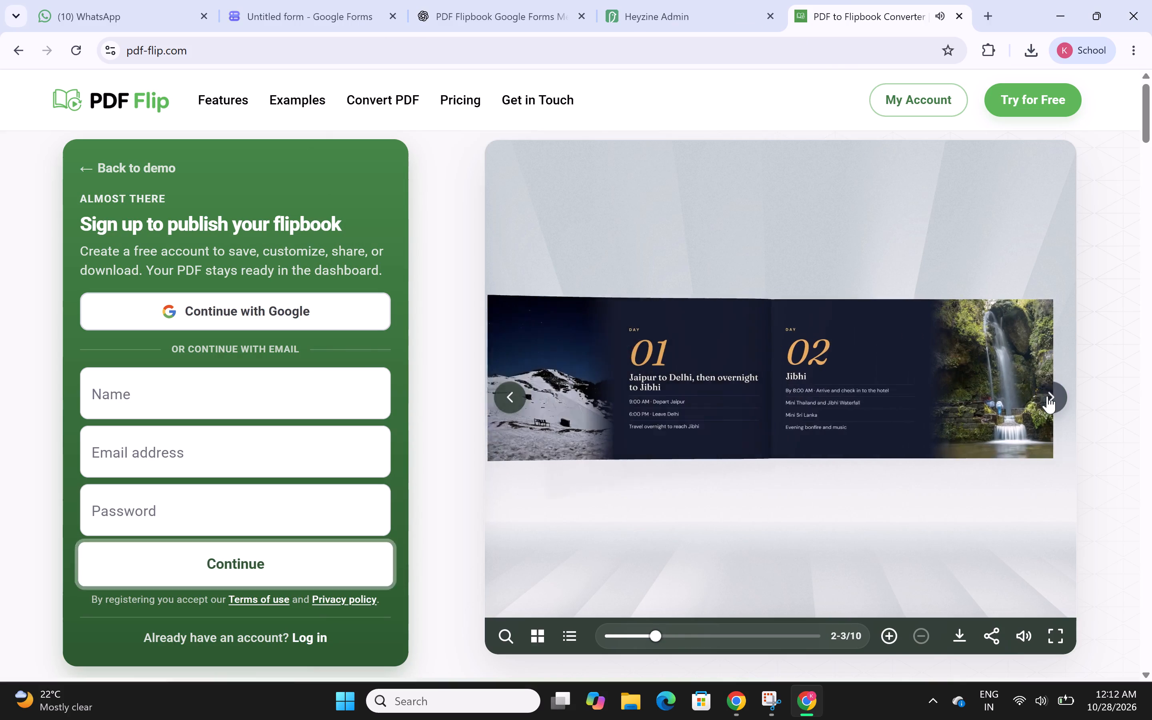
pyautogui.tripleClick(1047, 396)
pyautogui.tripleClick(1047, 396)
pyautogui.click(1047, 396)
pyautogui.moveTo(1047, 396); pyautogui.dragTo(939, 639)
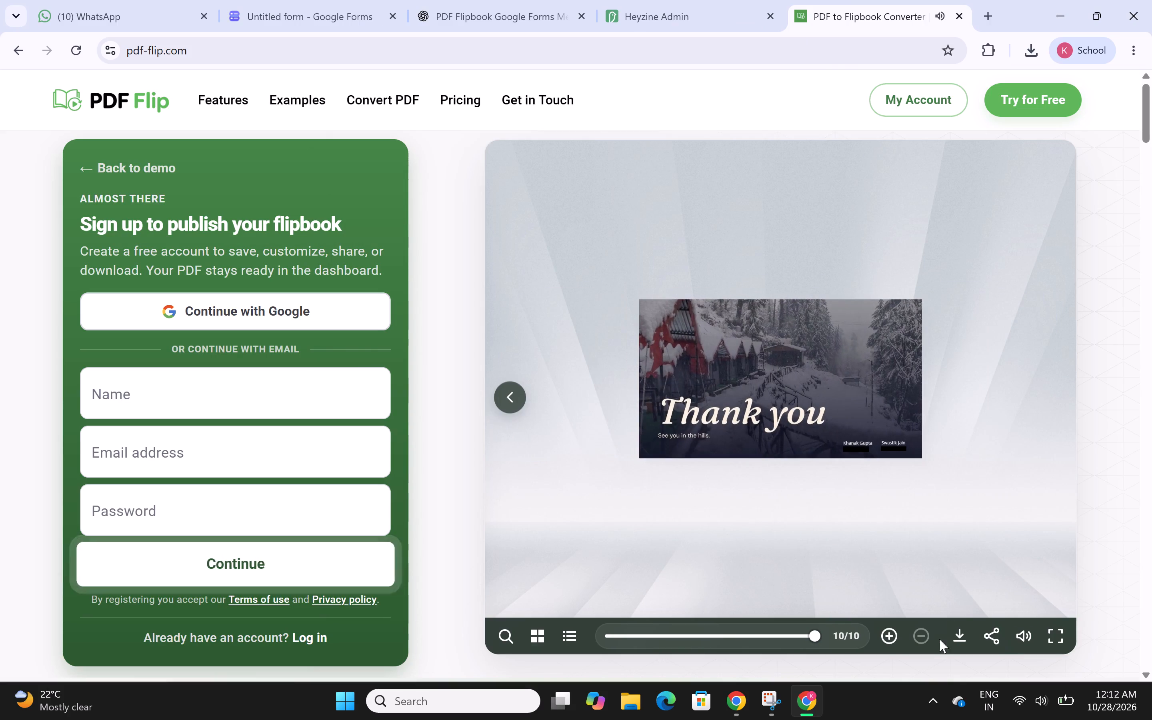
# Download the itinerary PDF from the PDF Flip preview and open the downloaded file from its folder.
pyautogui.moveTo(939, 639); pyautogui.dragTo(964, 617)
pyautogui.click(960, 624)
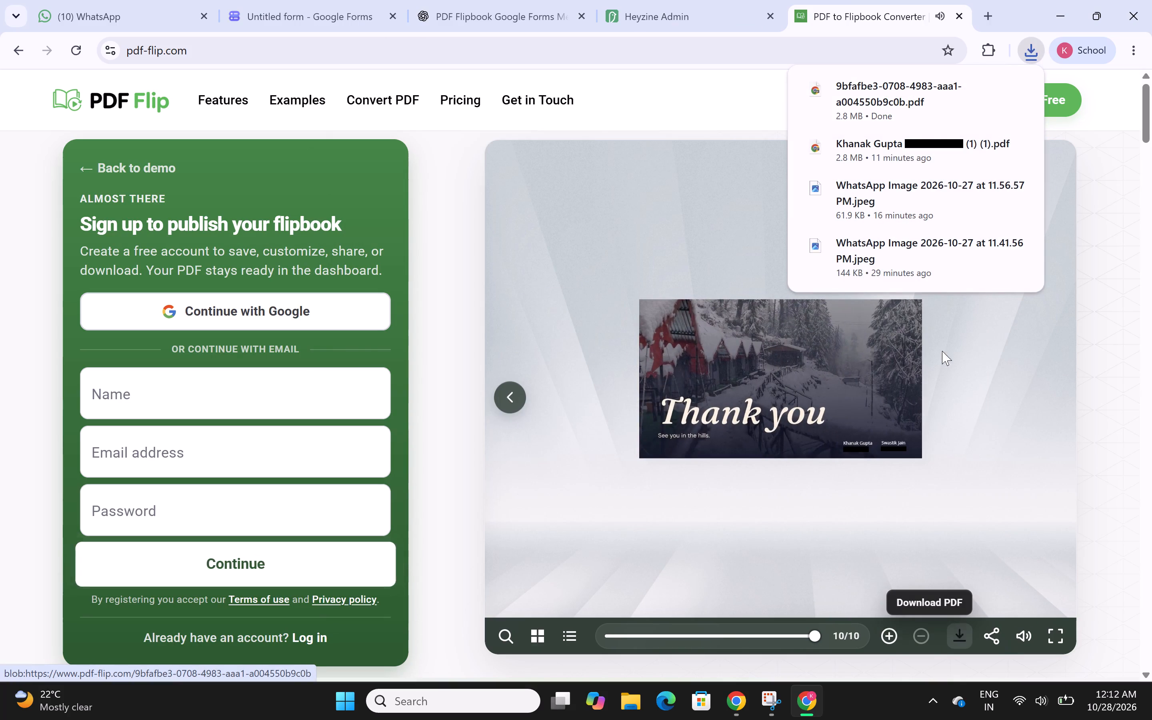
pyautogui.click(981, 86)
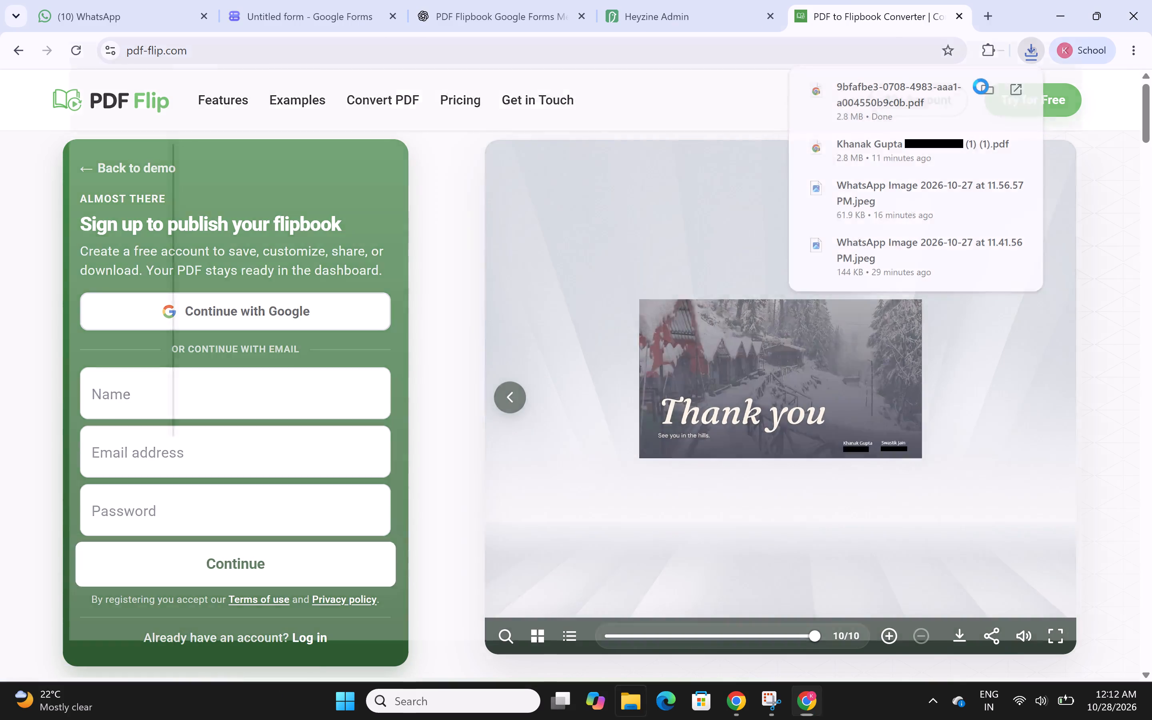
pyautogui.doubleClick(447, 152)
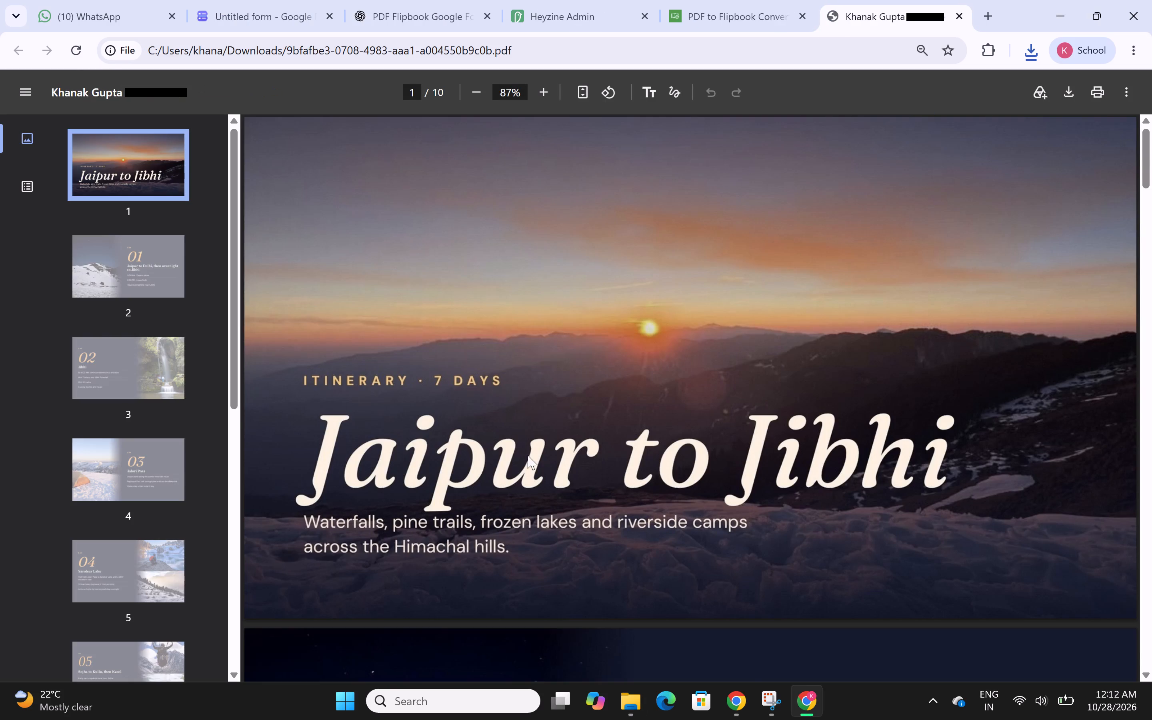
# Look through the downloaded itinerary PDF from the Jaipur to Jibhi cover to the closing Thank you page and back.
pyautogui.scroll(-18, 528, 455)
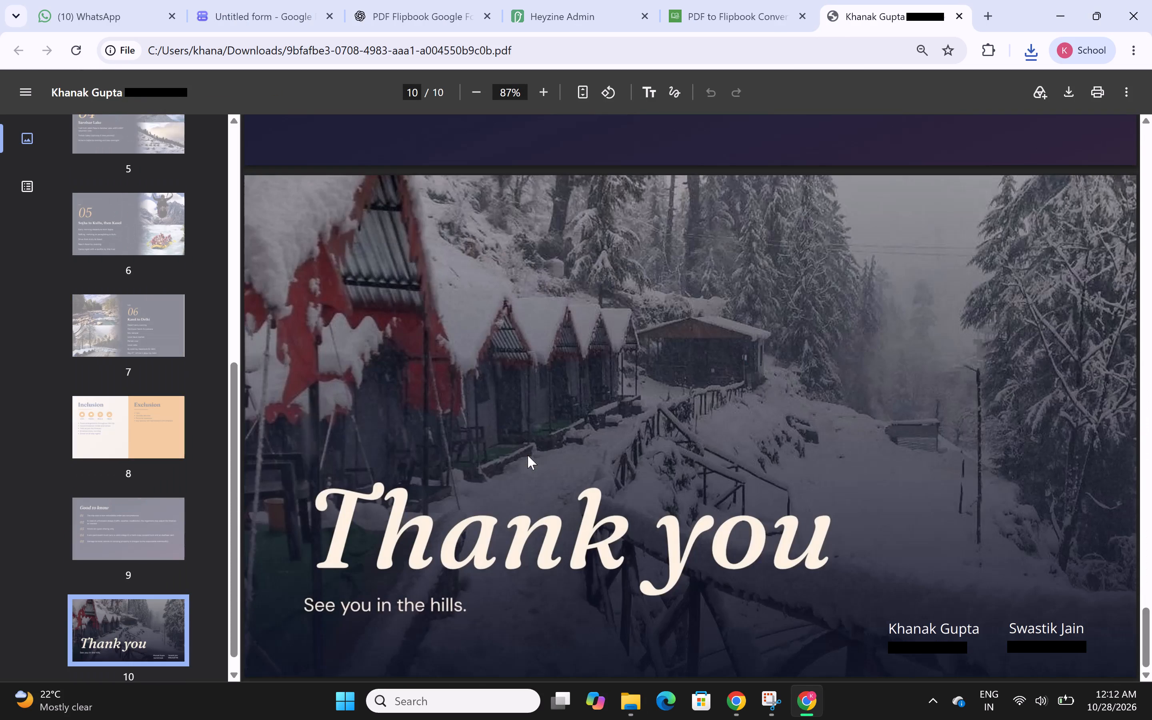
pyautogui.scroll(12, 528, 455)
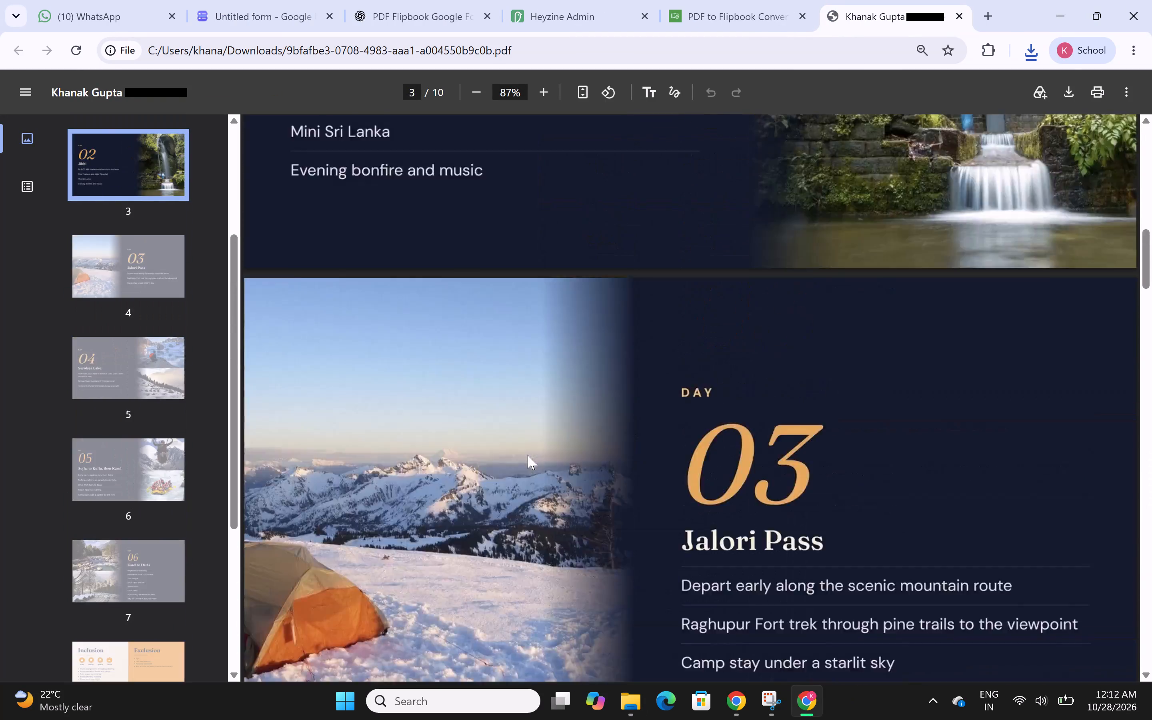
pyautogui.scroll(6, 528, 455)
pyautogui.scroll(-8, 528, 455)
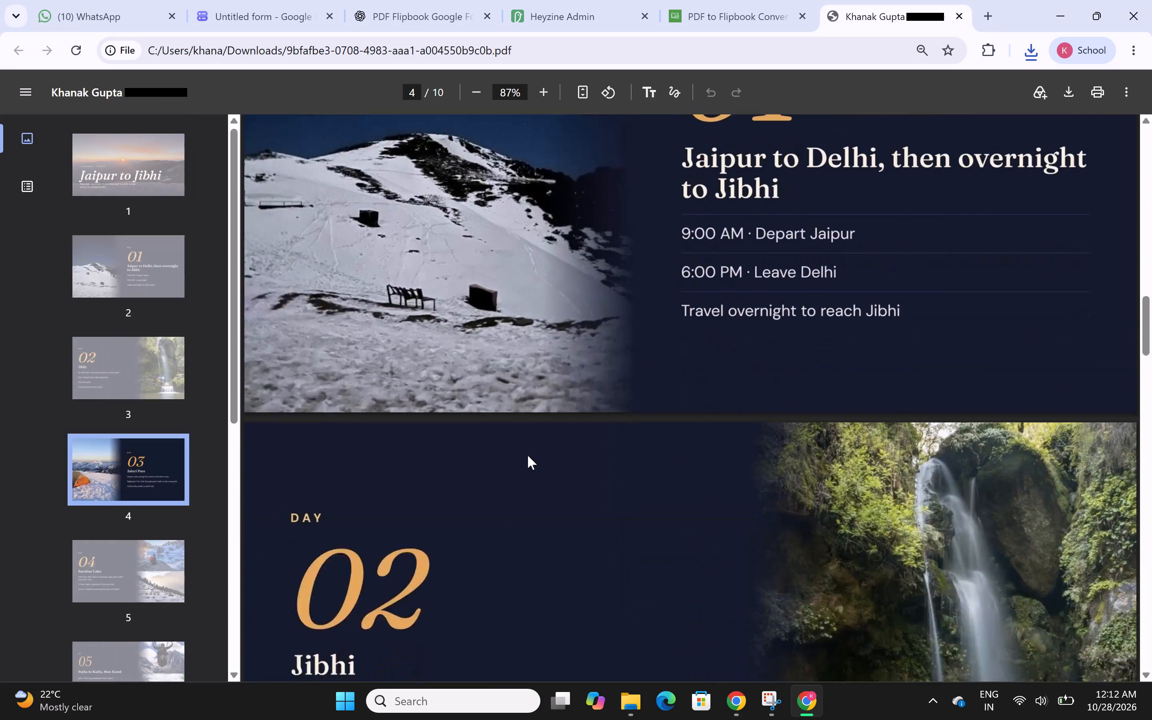
pyautogui.scroll(-10, 528, 455)
pyautogui.scroll(6, 528, 455)
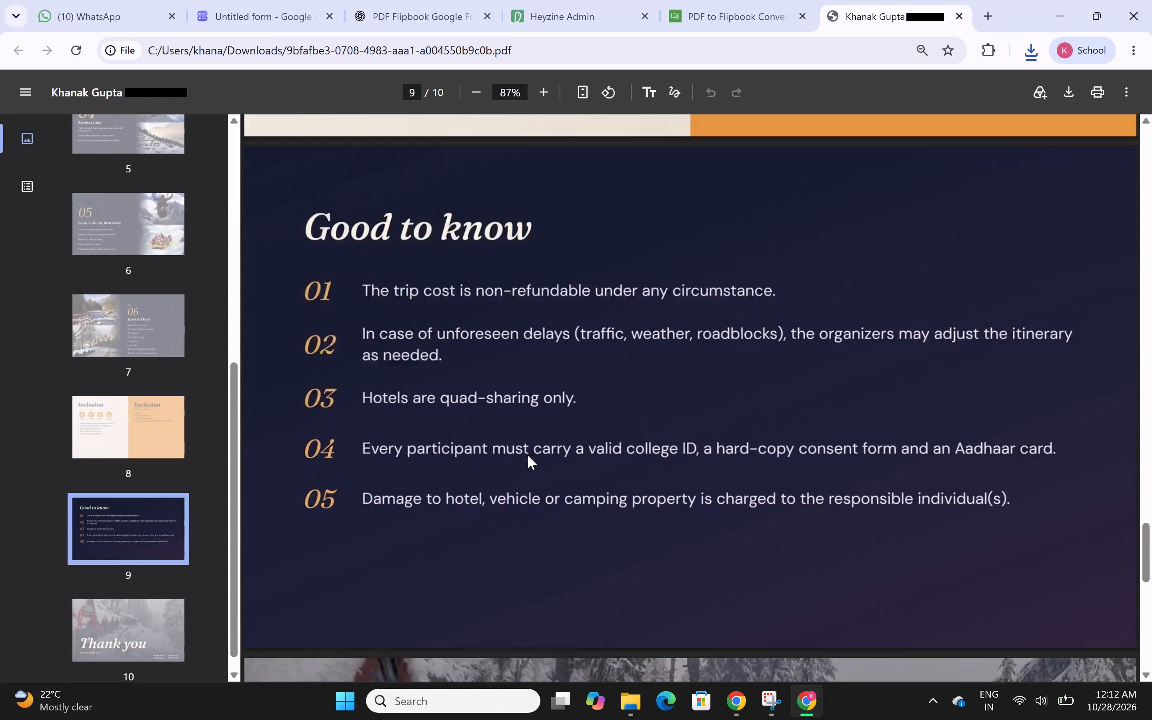
pyautogui.scroll(12, 528, 455)
pyautogui.scroll(-5, 528, 455)
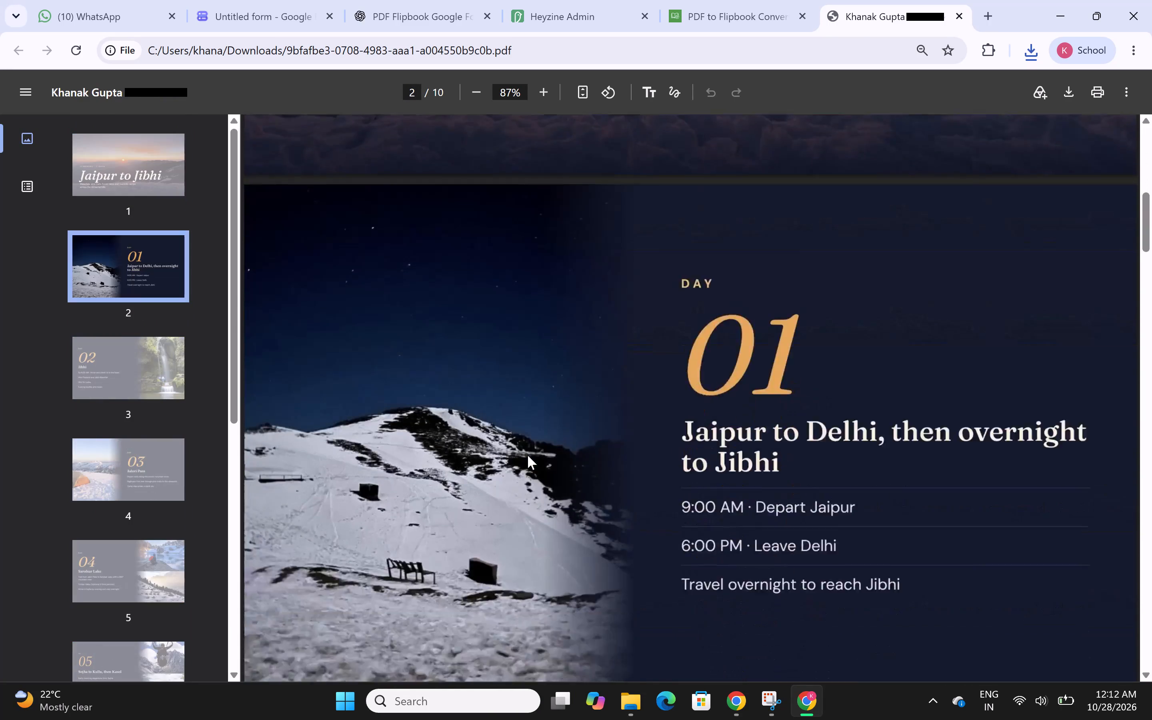
pyautogui.scroll(-14, 528, 455)
pyautogui.scroll(6, 528, 455)
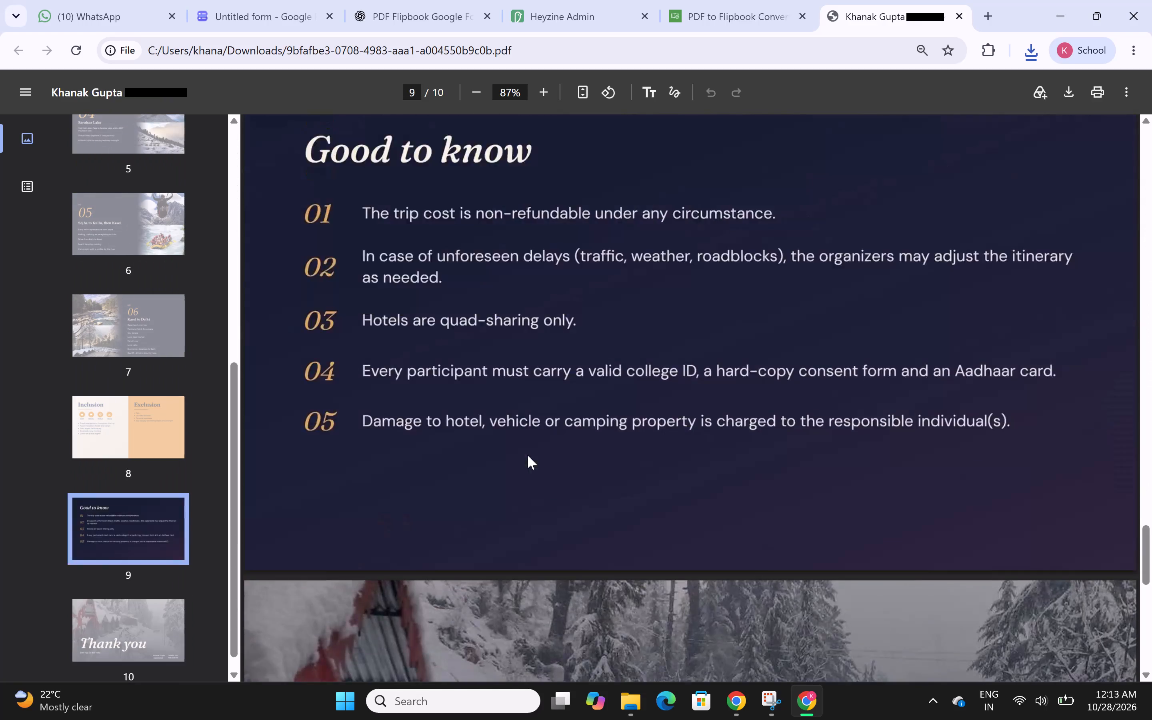
pyautogui.scroll(11, 528, 455)
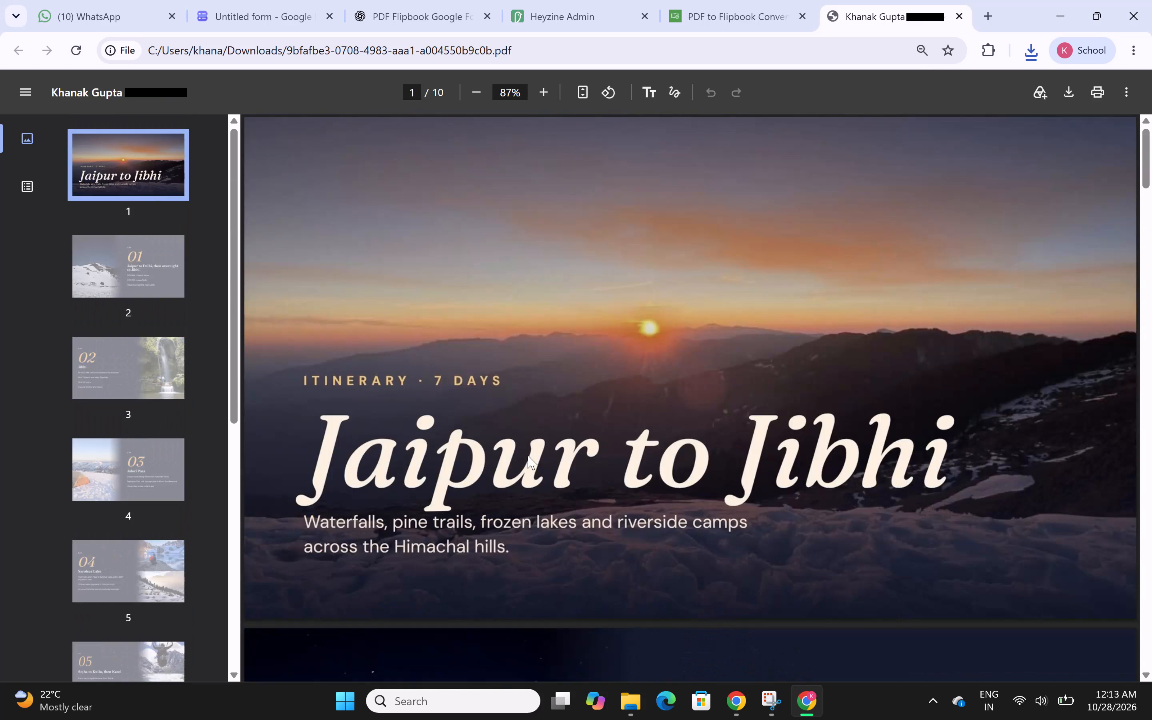
pyautogui.scroll(-3, 528, 455)
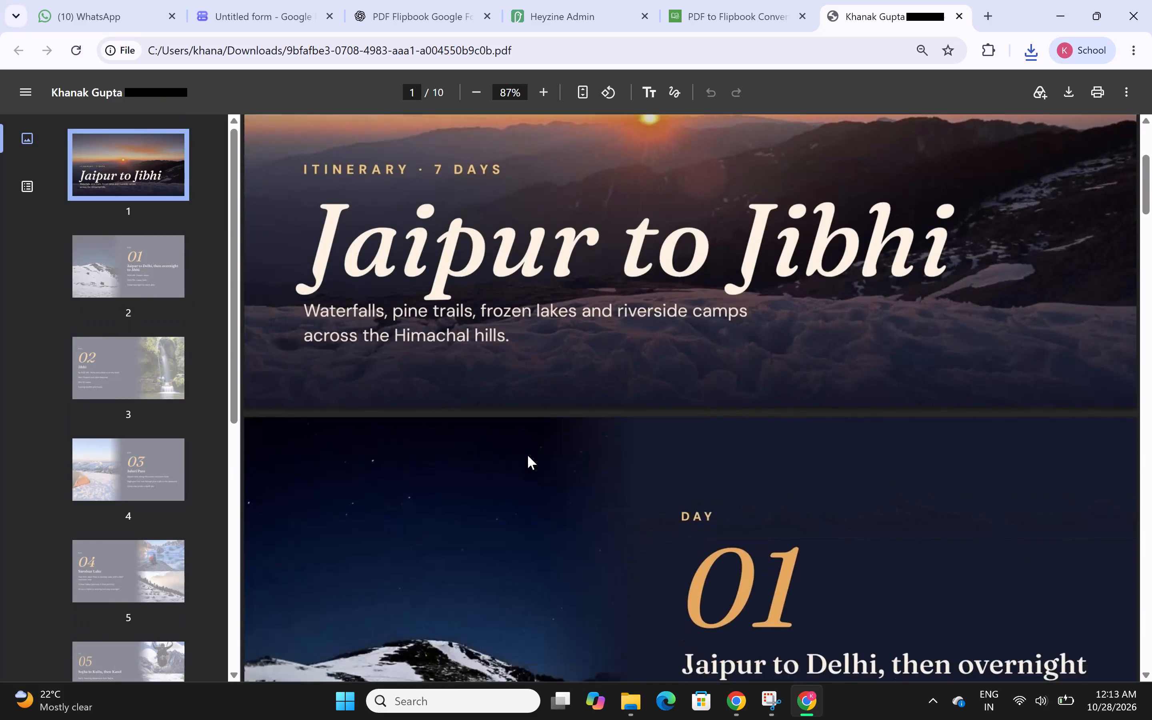
pyautogui.scroll(-6, 528, 455)
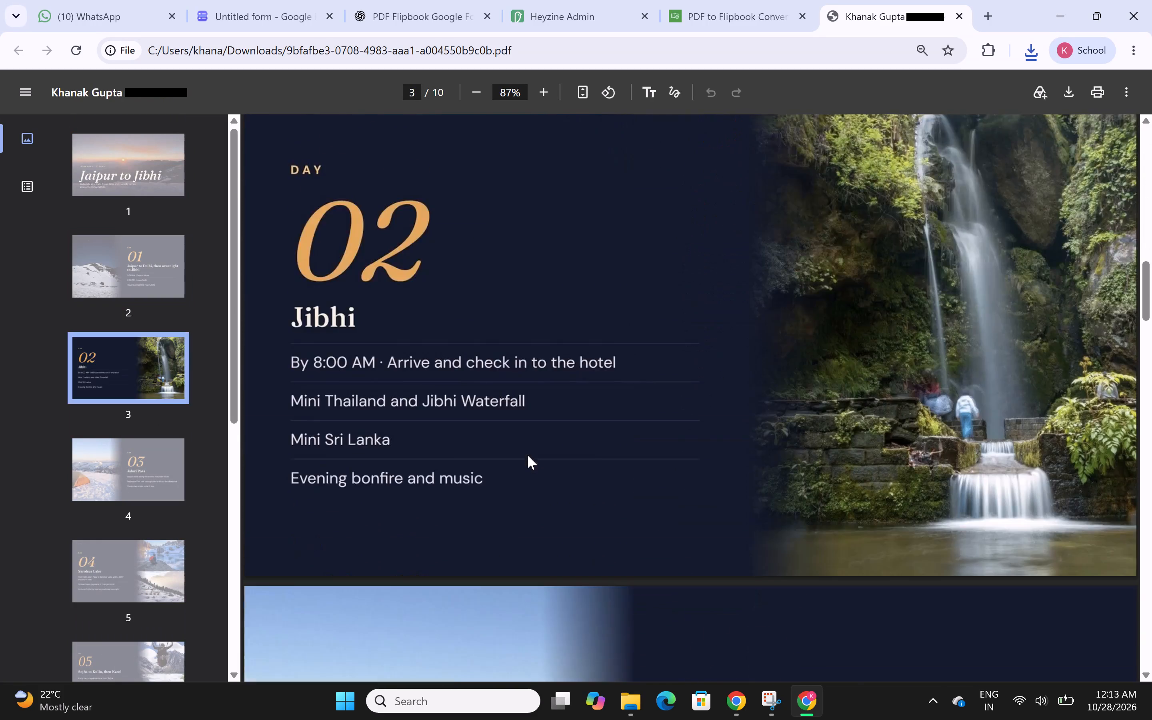
pyautogui.scroll(-9, 528, 455)
pyautogui.scroll(11, 528, 455)
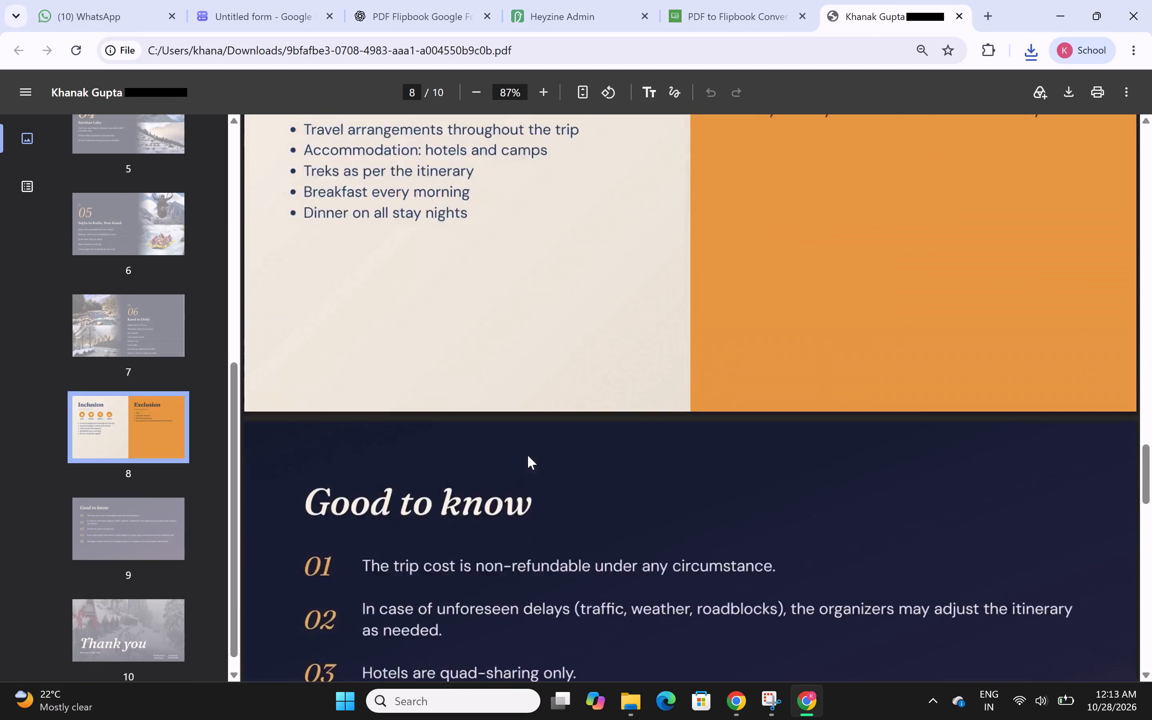
pyautogui.scroll(15, 528, 455)
pyautogui.scroll(-7, 528, 455)
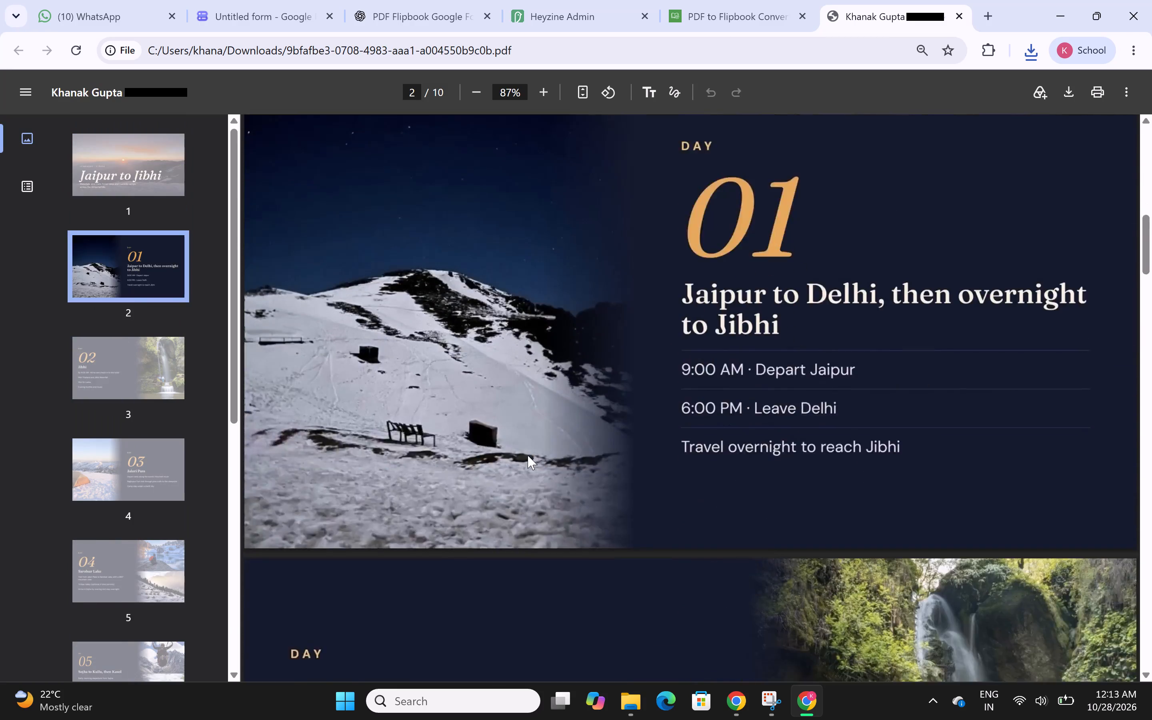
pyautogui.scroll(-5, 528, 455)
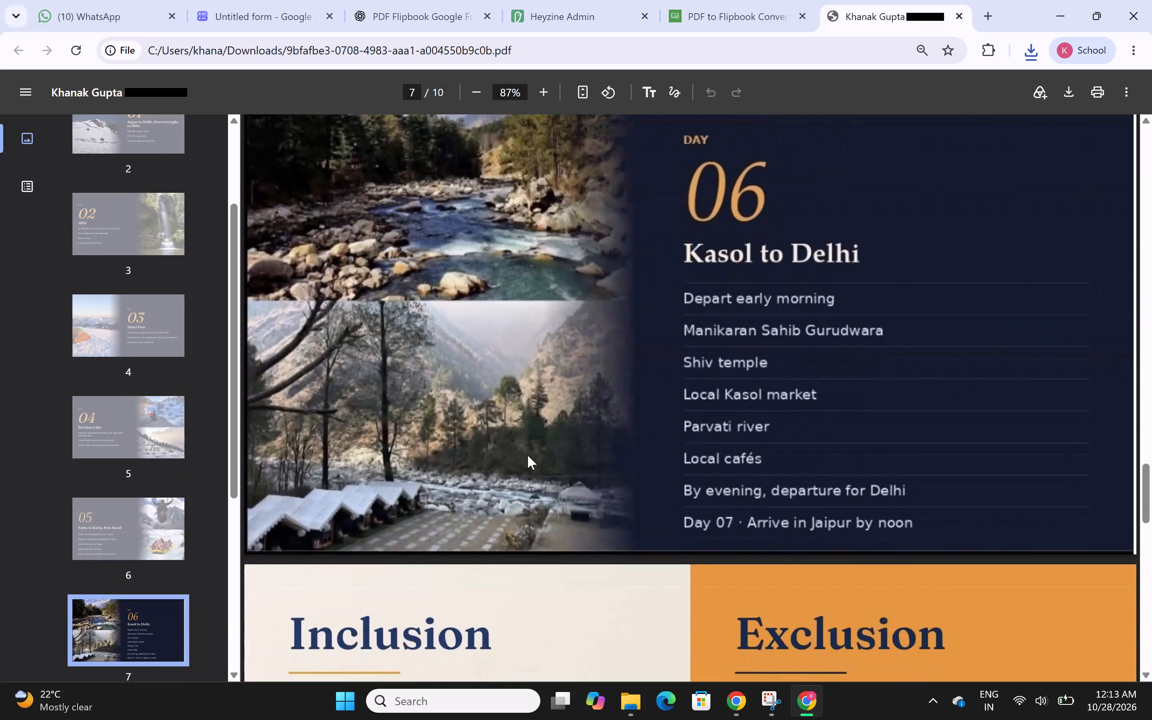
pyautogui.scroll(-8, 528, 455)
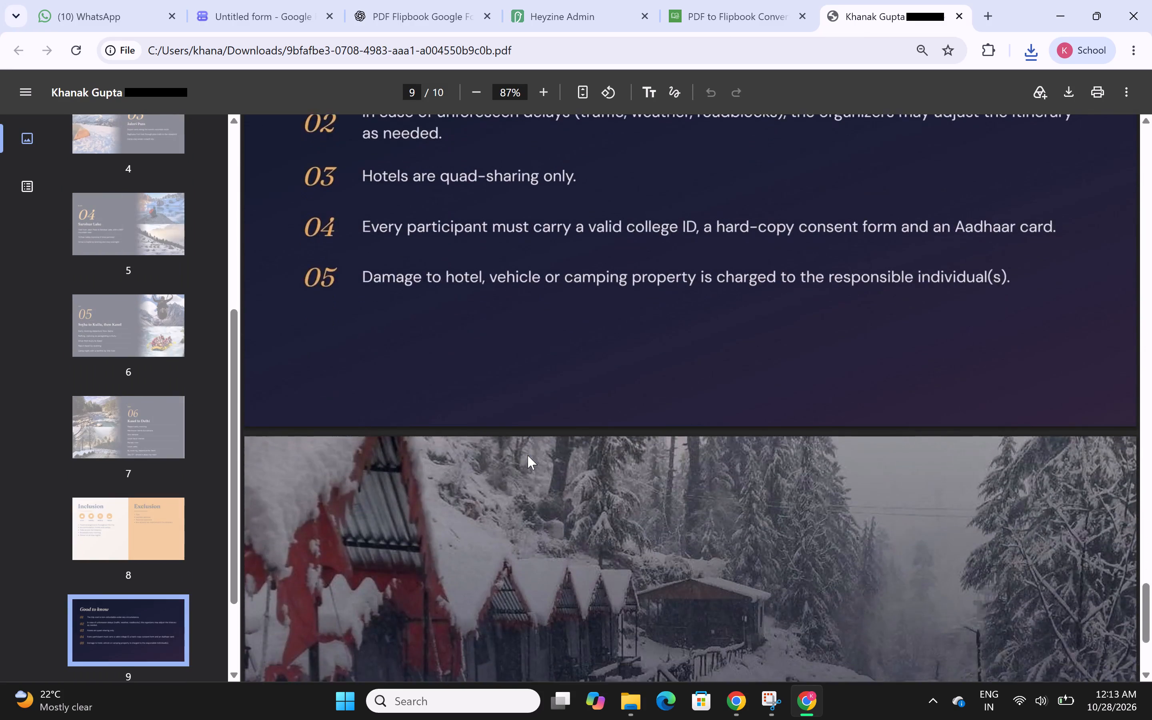
pyautogui.scroll(-6, 528, 455)
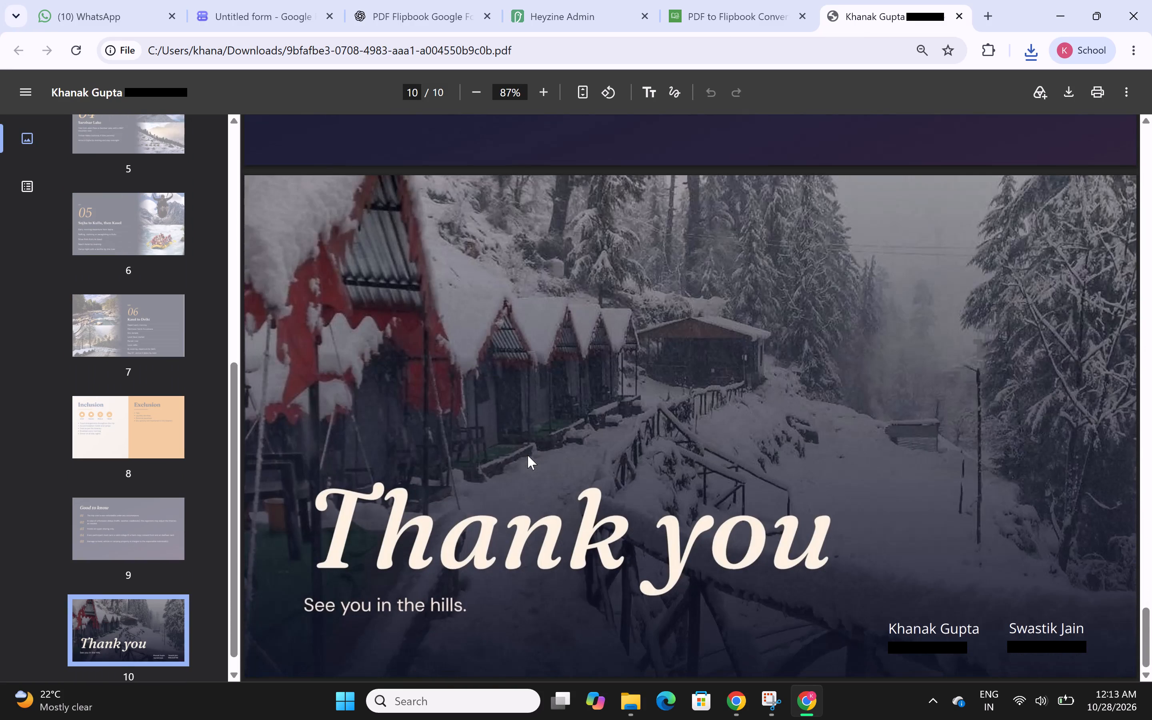
pyautogui.scroll(13, 528, 455)
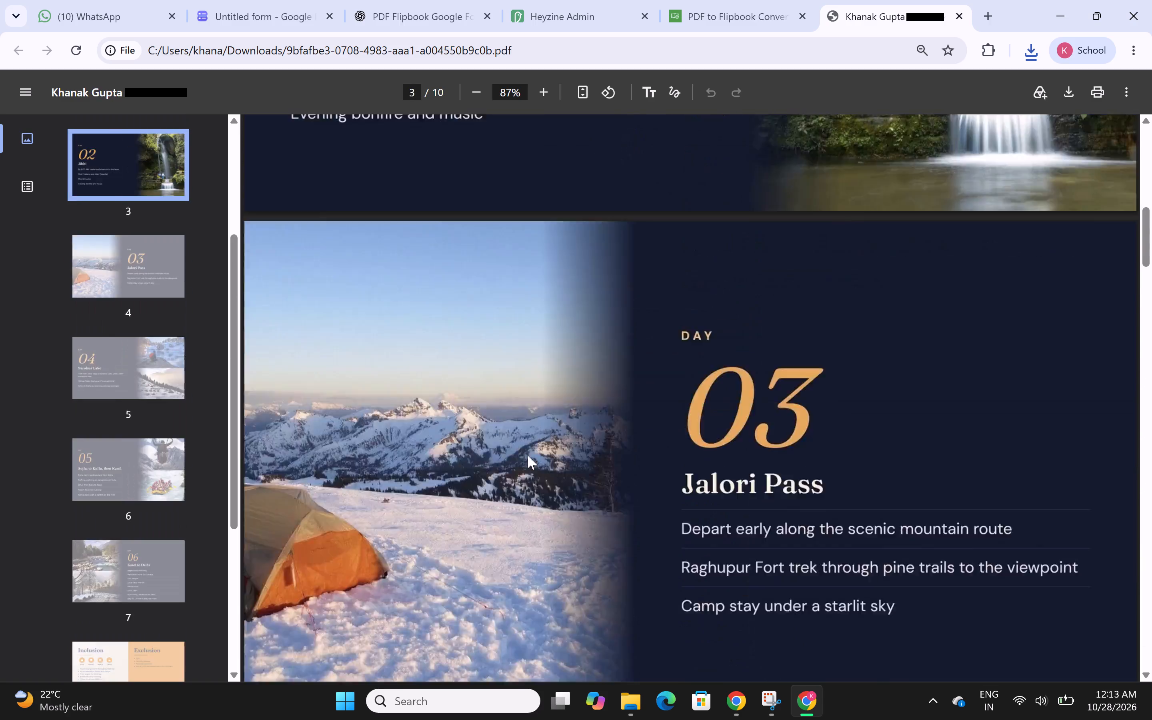
pyautogui.scroll(5, 528, 455)
pyautogui.scroll(-5, 528, 455)
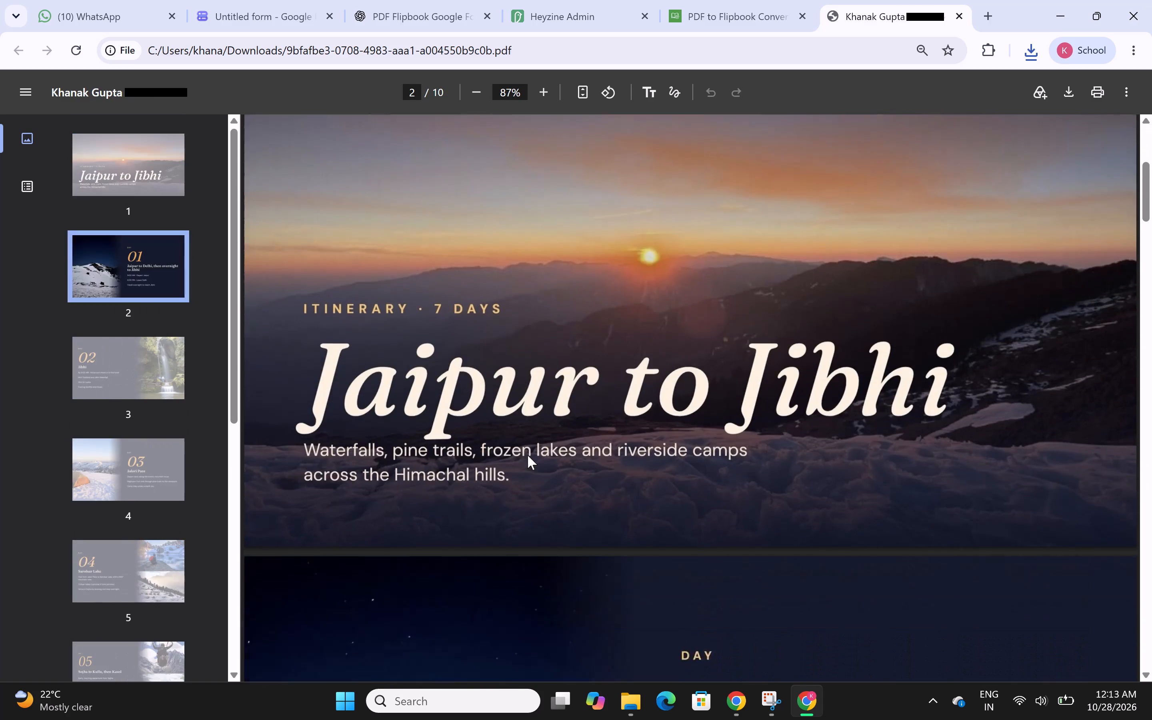
pyautogui.scroll(-10, 528, 455)
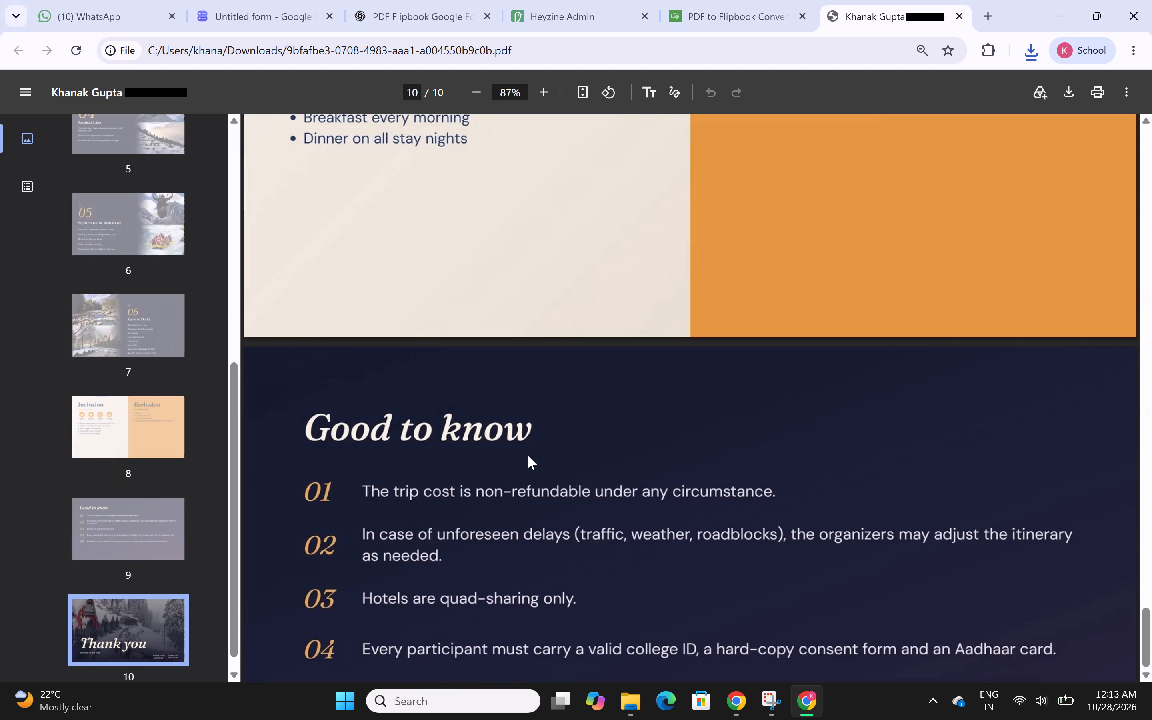
pyautogui.scroll(-4, 528, 455)
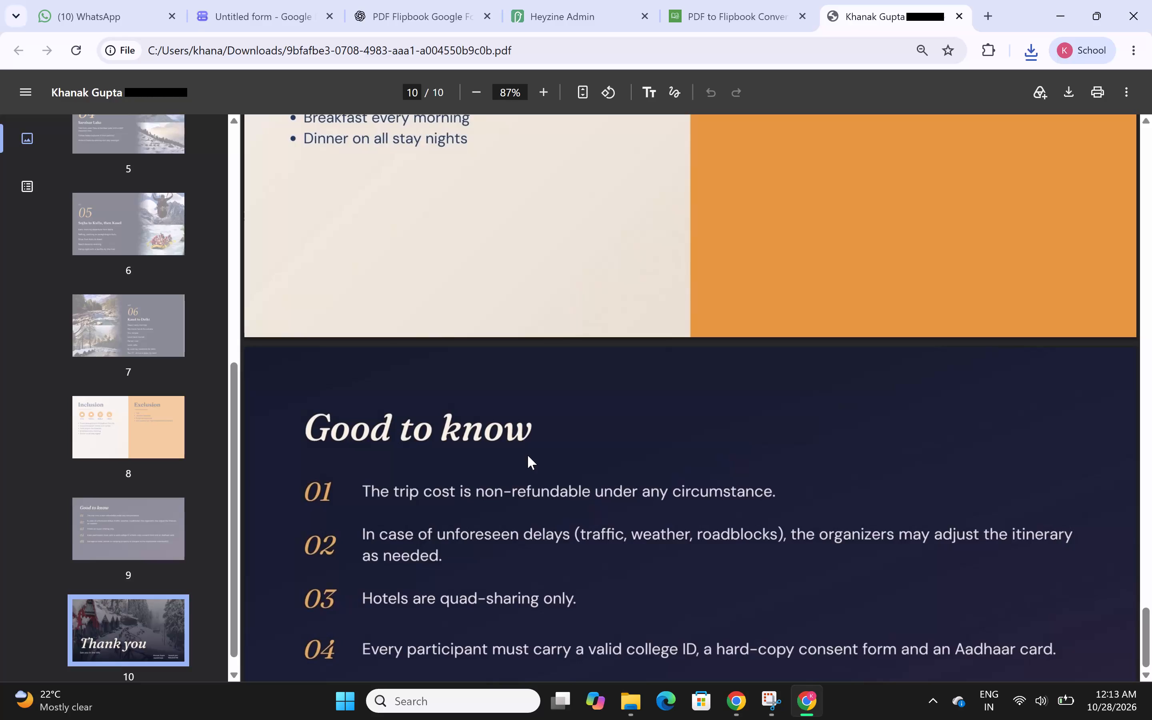
pyautogui.scroll(13, 528, 455)
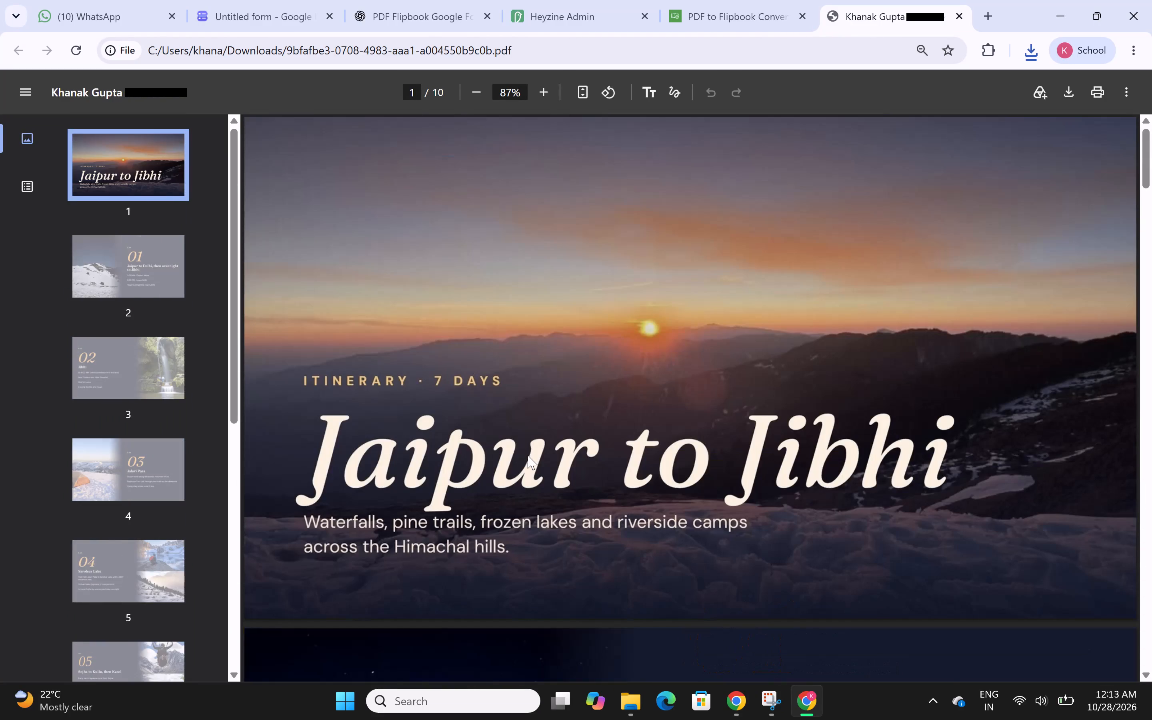
pyautogui.scroll(-11, 528, 455)
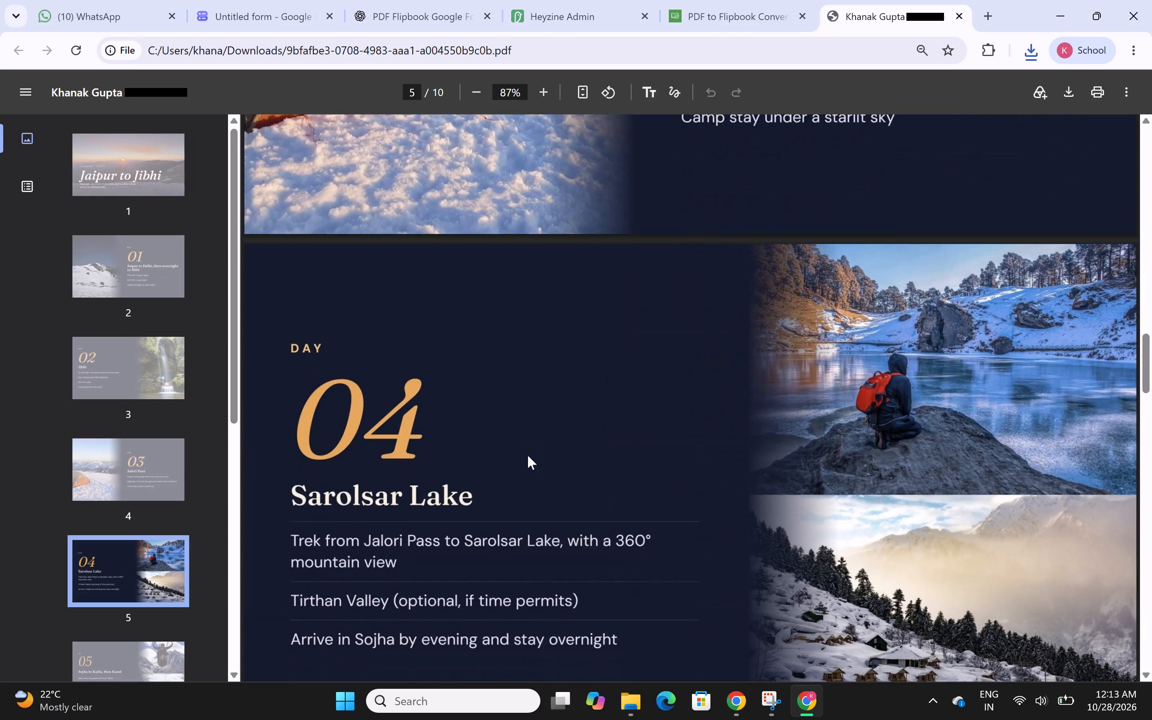
pyautogui.scroll(-4, 528, 455)
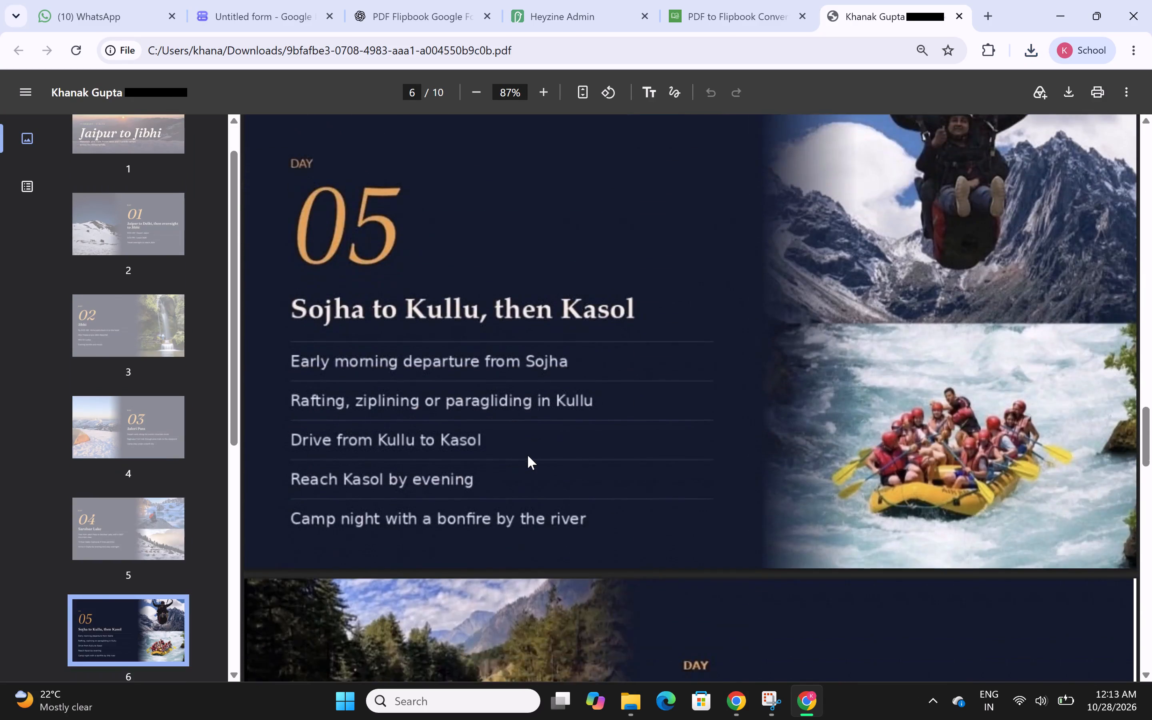
pyautogui.scroll(-10, 528, 455)
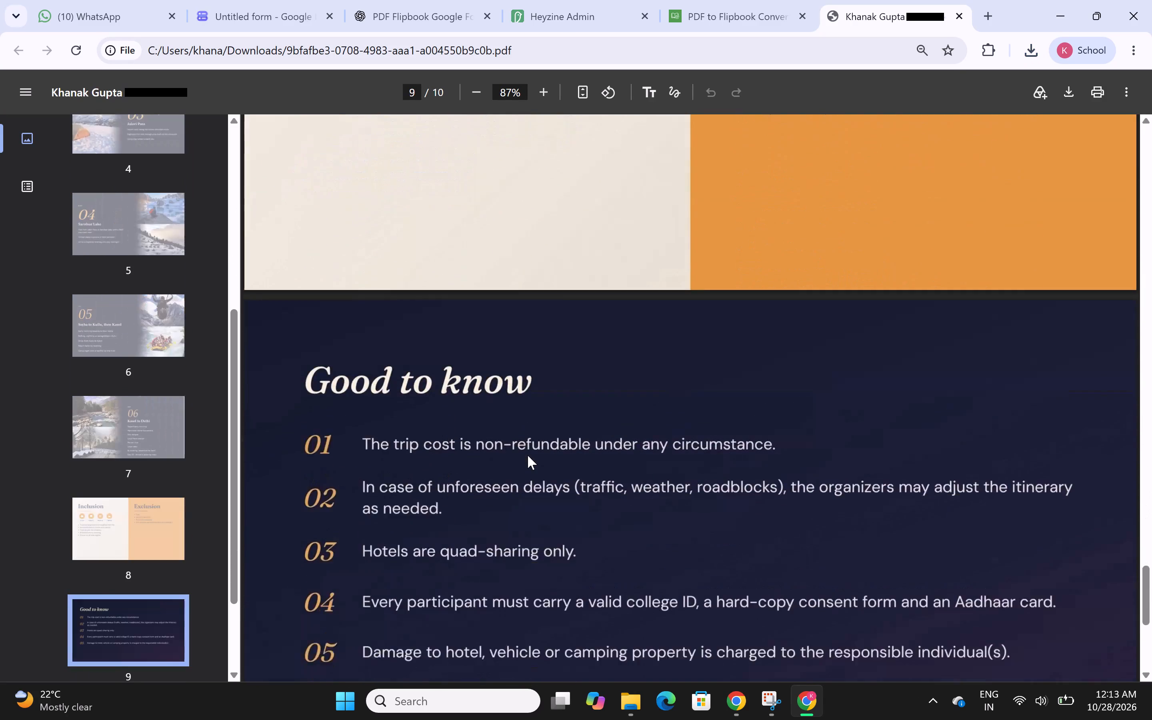
pyautogui.scroll(-5, 528, 455)
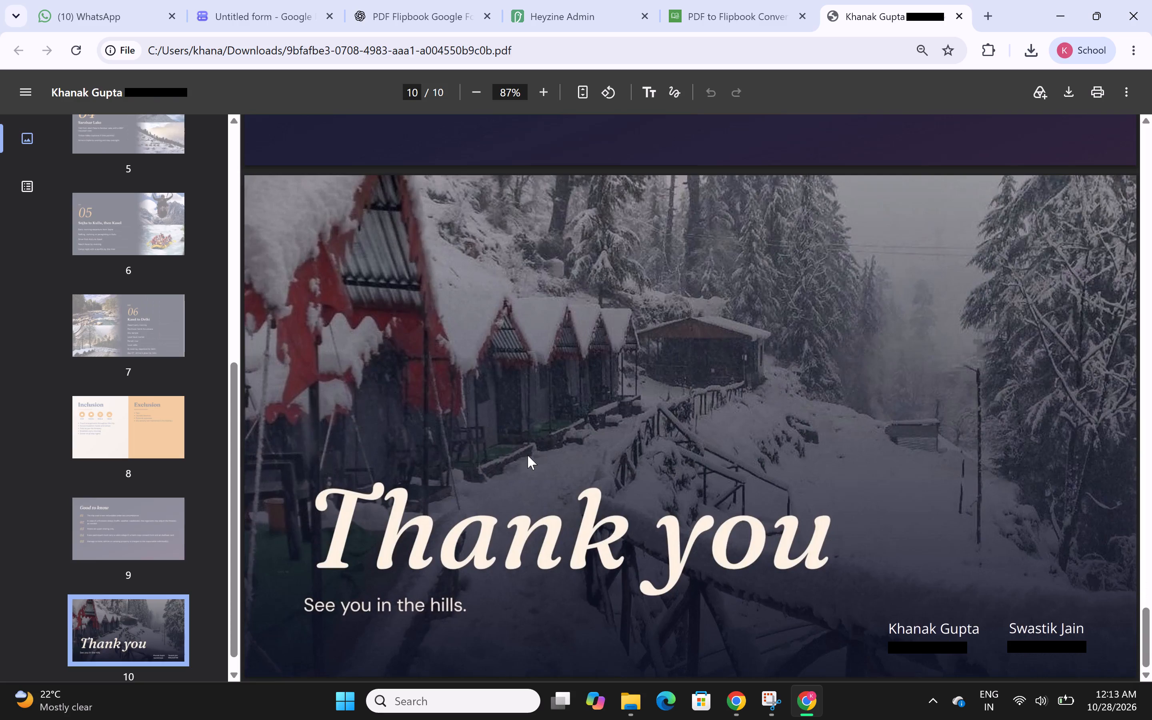
pyautogui.scroll(16, 528, 455)
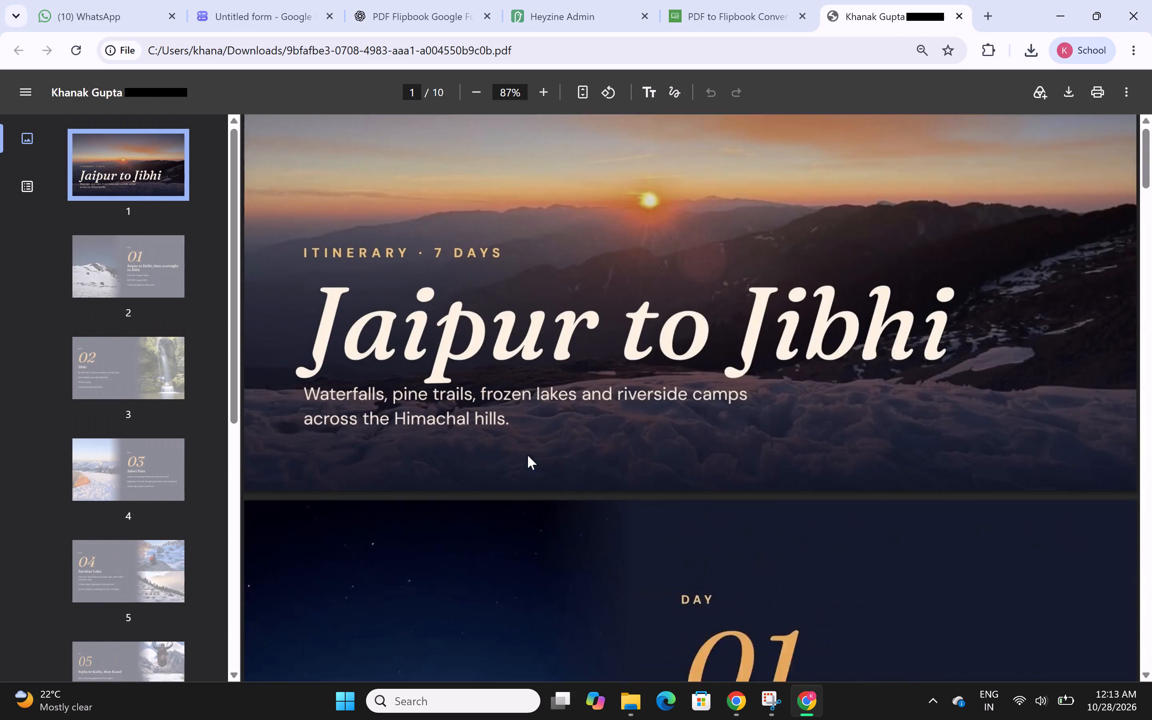
pyautogui.scroll(5, 528, 455)
pyautogui.scroll(-9, 528, 455)
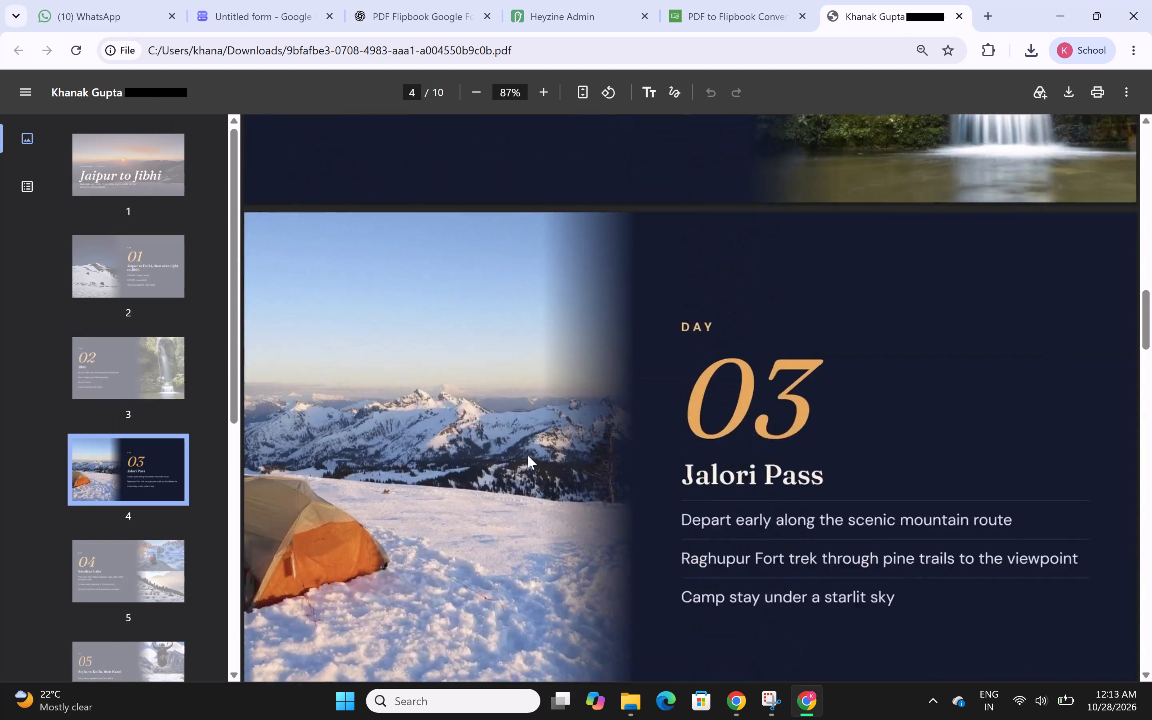
pyautogui.scroll(-3, 528, 455)
pyautogui.scroll(13, 528, 455)
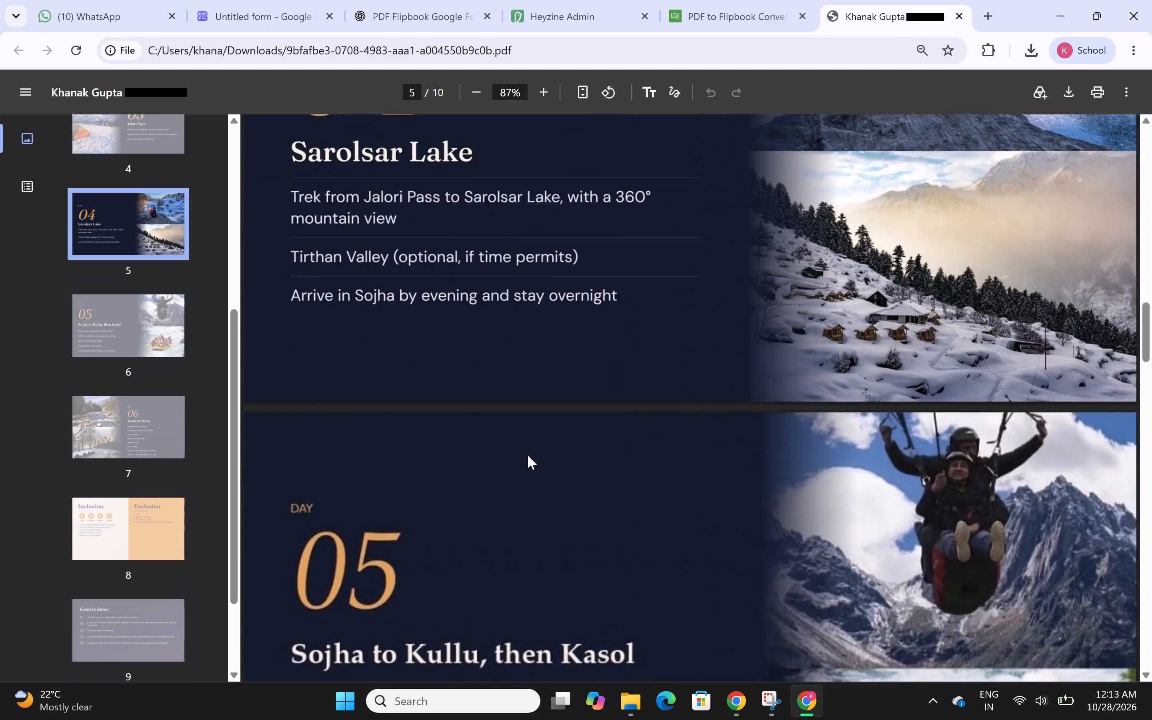
pyautogui.scroll(2, 528, 455)
# Look through the itinerary PDF again, from the cover and day pages to the Good to know and Inclusion/Exclusion pages.
pyautogui.click(127, 272)
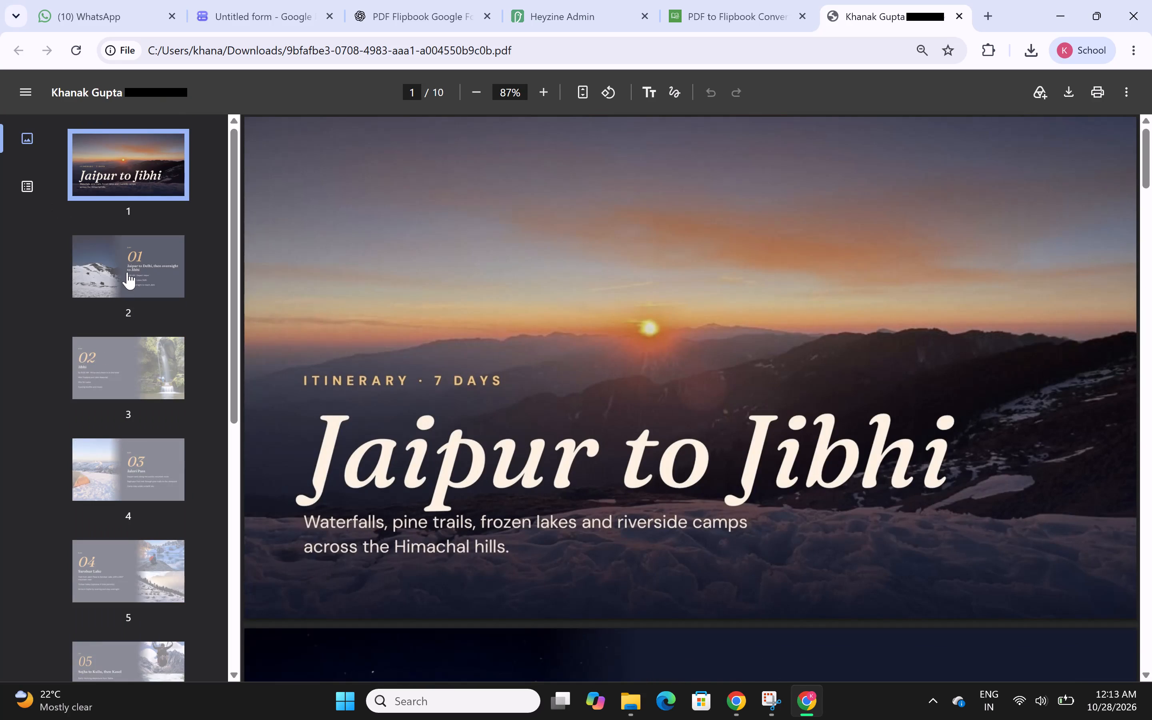
pyautogui.click(148, 385)
pyautogui.click(115, 259)
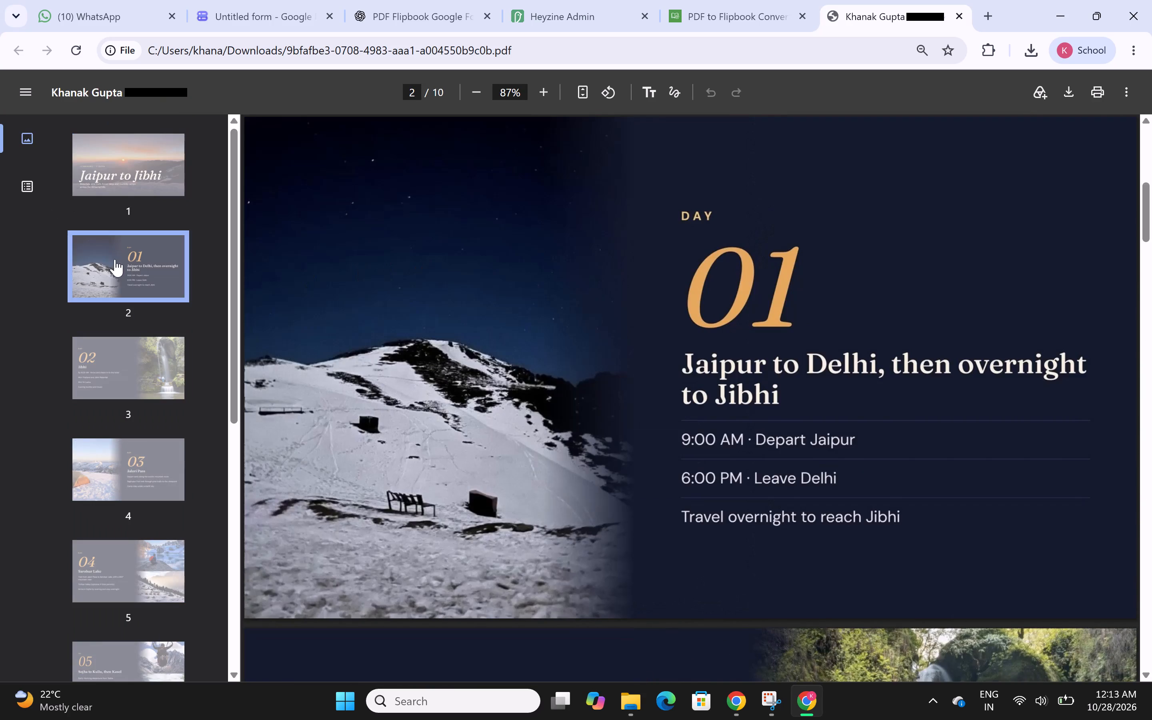
pyautogui.click(97, 161)
pyautogui.click(135, 447)
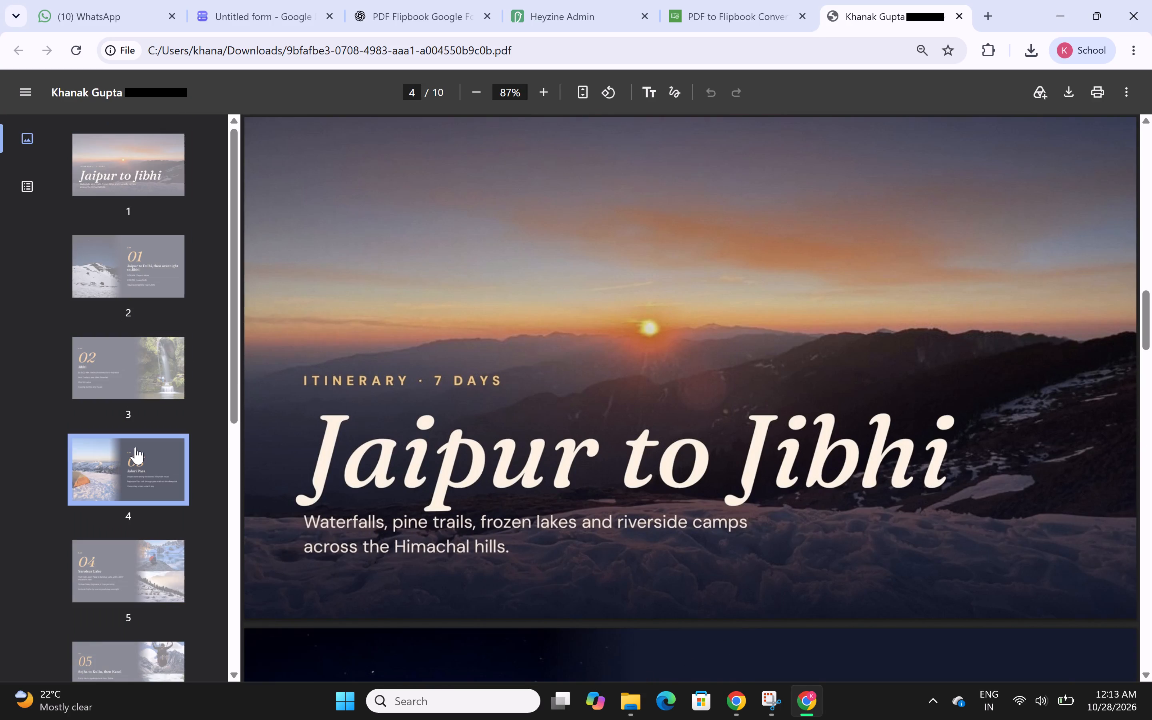
pyautogui.click(169, 549)
pyautogui.scroll(-4, 169, 549)
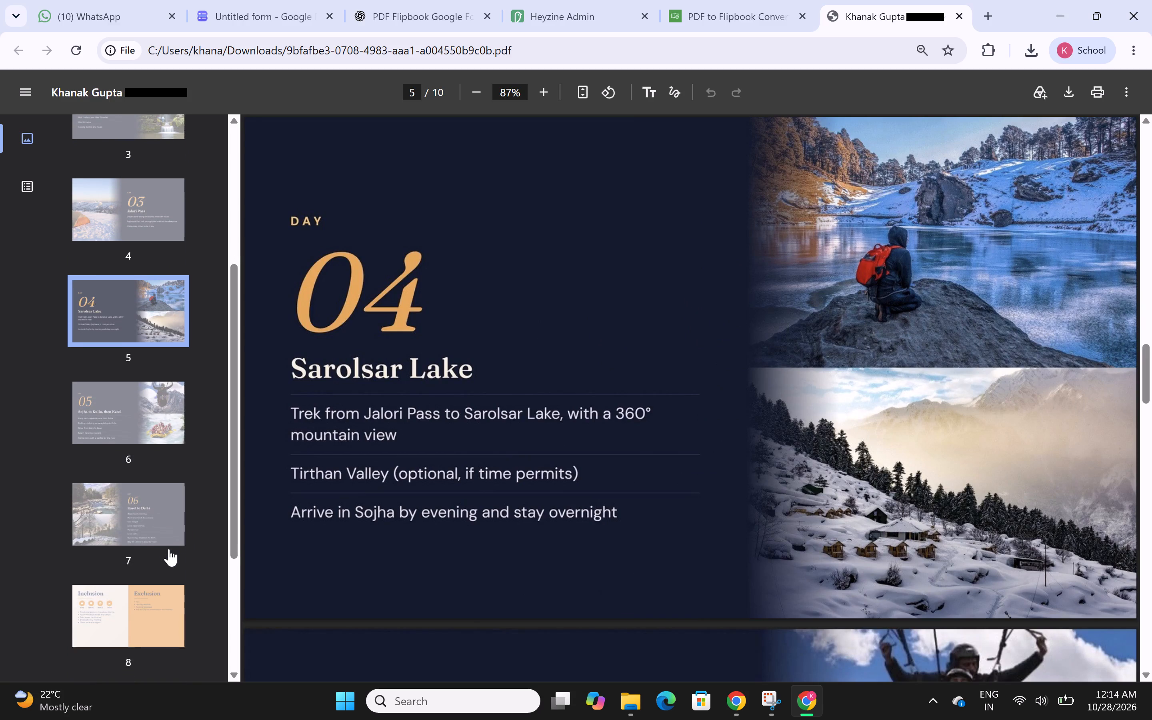
pyautogui.click(165, 512)
pyautogui.click(154, 431)
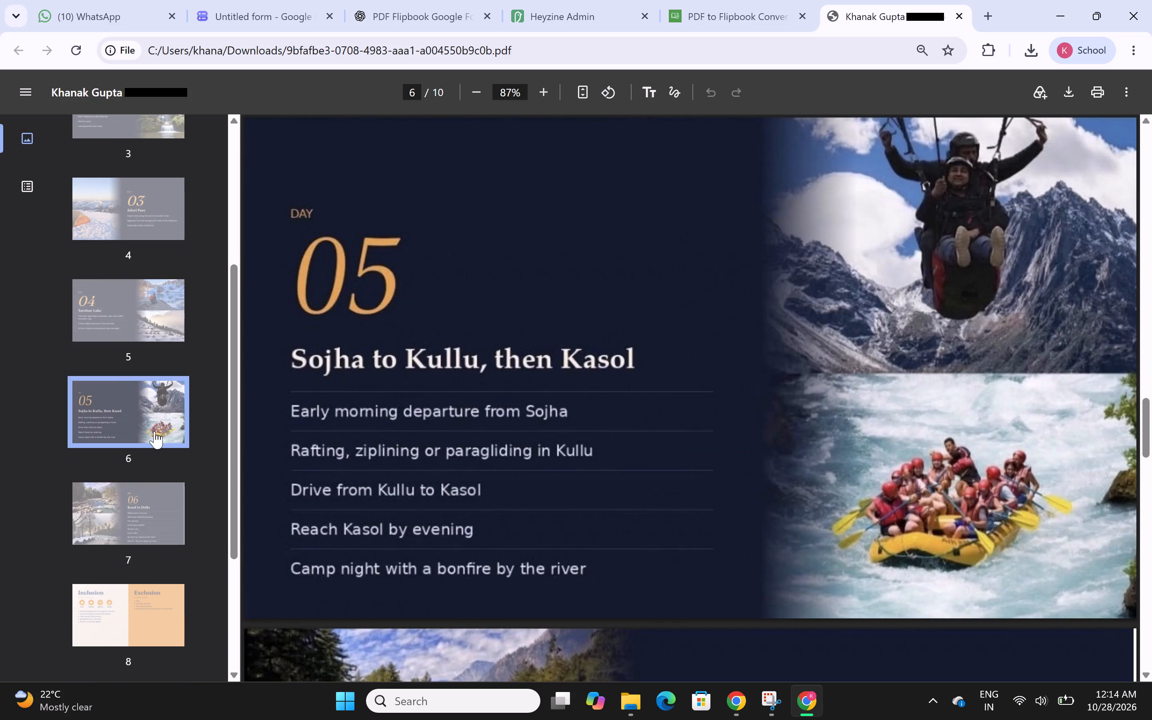
pyautogui.scroll(-3, 159, 481)
pyautogui.click(159, 484)
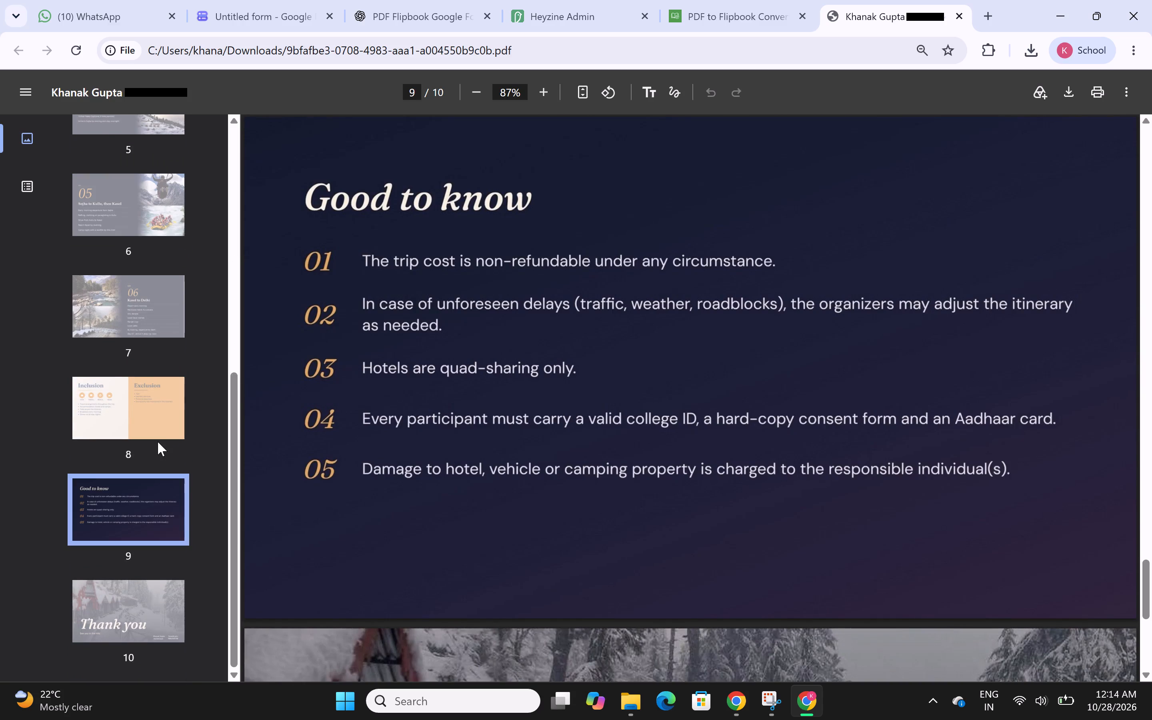
pyautogui.click(158, 442)
pyautogui.click(155, 425)
pyautogui.scroll(9, 155, 425)
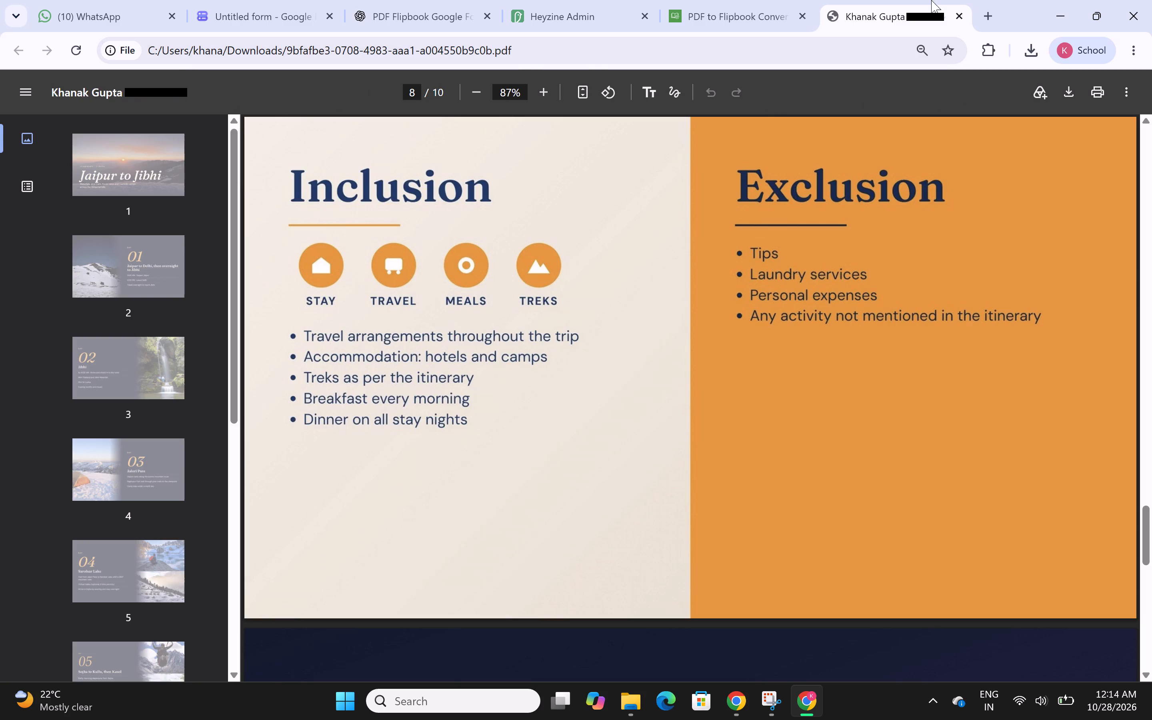
# Search Google for DRIVE in a new browser tab.
pyautogui.click(981, 11)
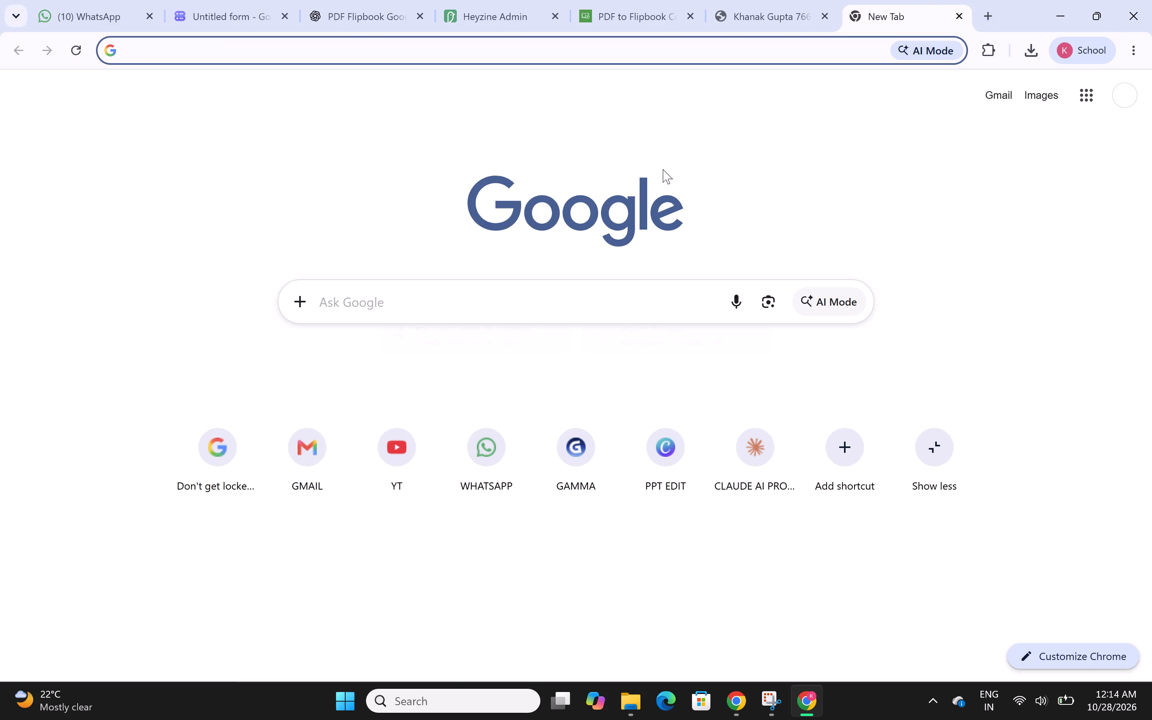
pyautogui.write('DRIVE')
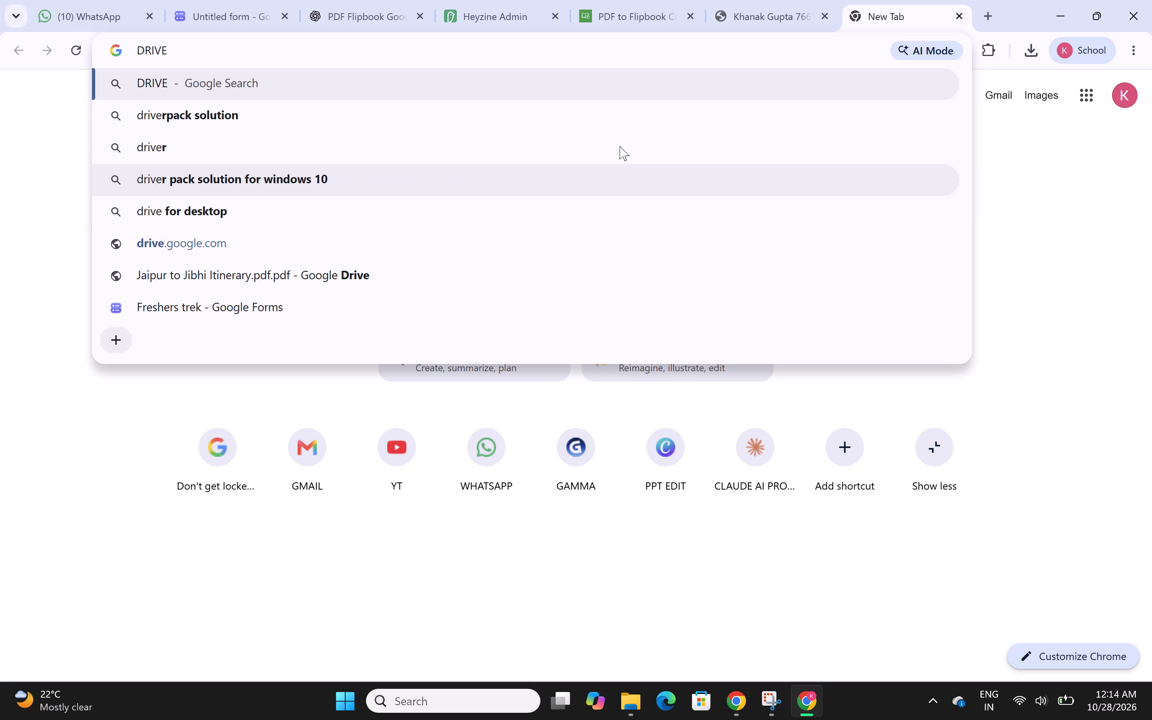
pyautogui.click(496, 77)
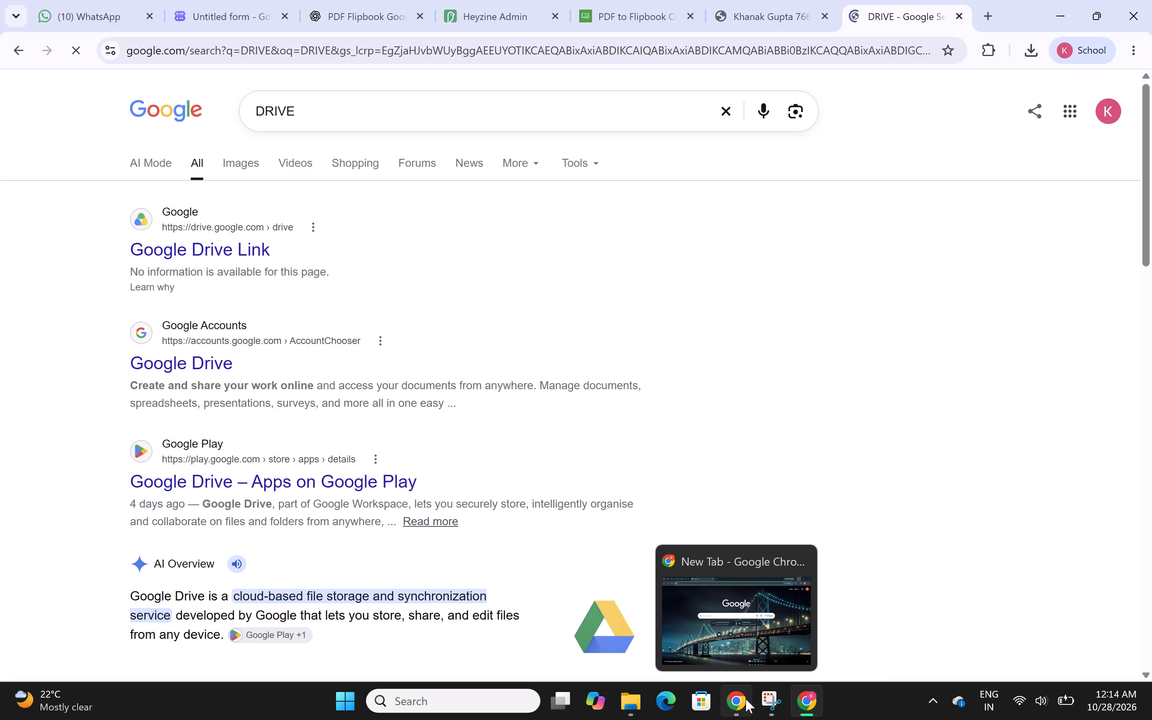
# Switch to YouTube in the other Chrome window, search for "stag entry" and play the STAG ENTRY official video.
pyautogui.click(747, 656)
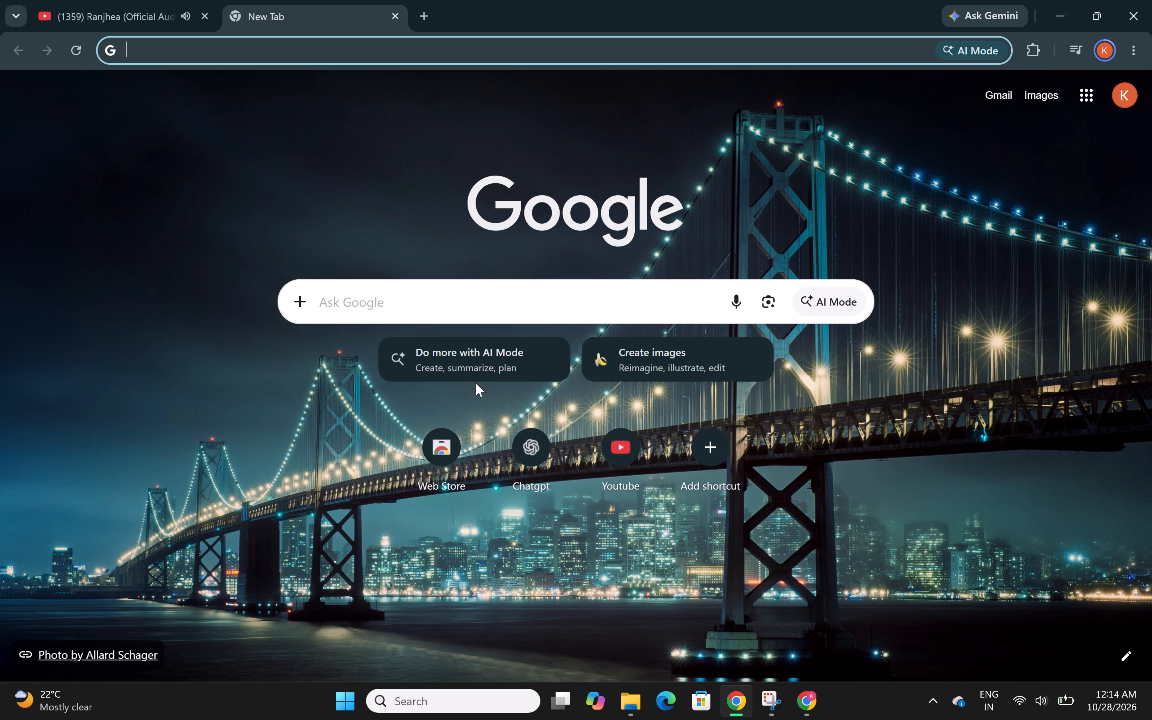
pyautogui.click(142, 0)
pyautogui.click(451, 104)
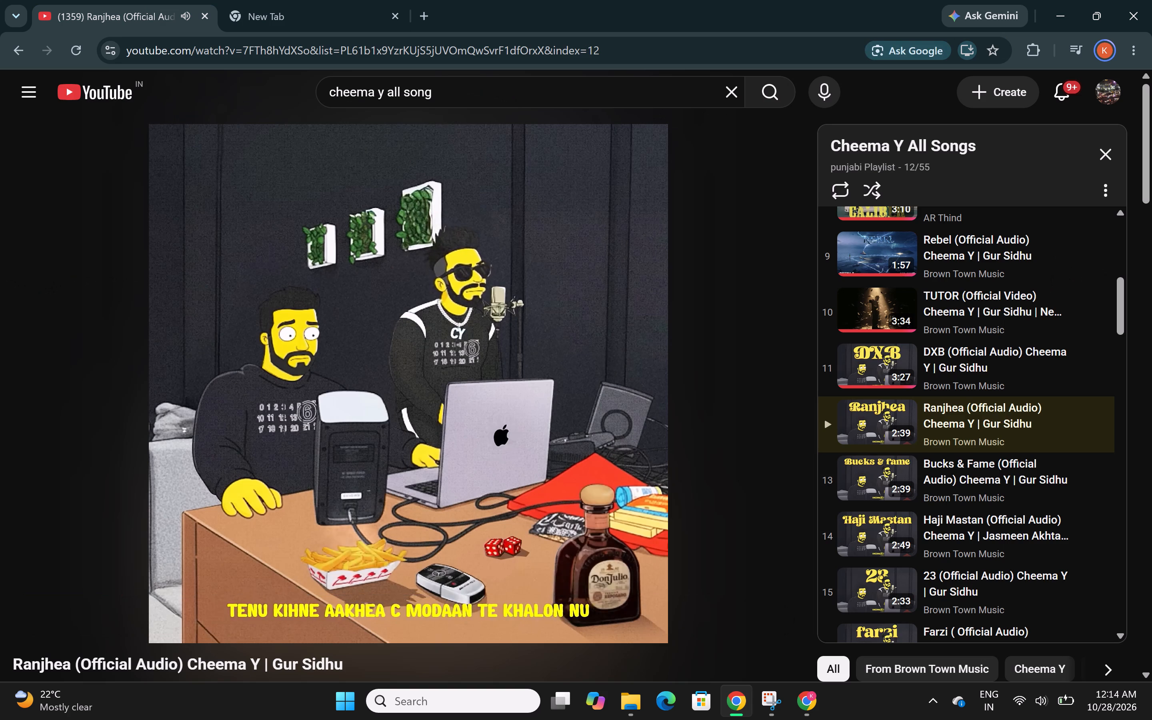
pyautogui.press('BackSpace')
pyautogui.press('BackSpace')
pyautogui.press('BackSpace')
pyautogui.press('BackSpace')
pyautogui.press('BackSpace')
pyautogui.press('BackSpace')
pyautogui.press('BackSpace')
pyautogui.press('BackSpace')
pyautogui.press('BackSpace')
pyautogui.press('BackSpace')
pyautogui.press('BackSpace')
pyautogui.press('BackSpace')
pyautogui.press('BackSpace')
pyautogui.press('BackSpace')
pyautogui.press('BackSpace')
pyautogui.press('BackSpace')
pyautogui.press('BackSpace')
pyautogui.press('BackSpace')
pyautogui.press('BackSpace')
pyautogui.press('BackSpace')
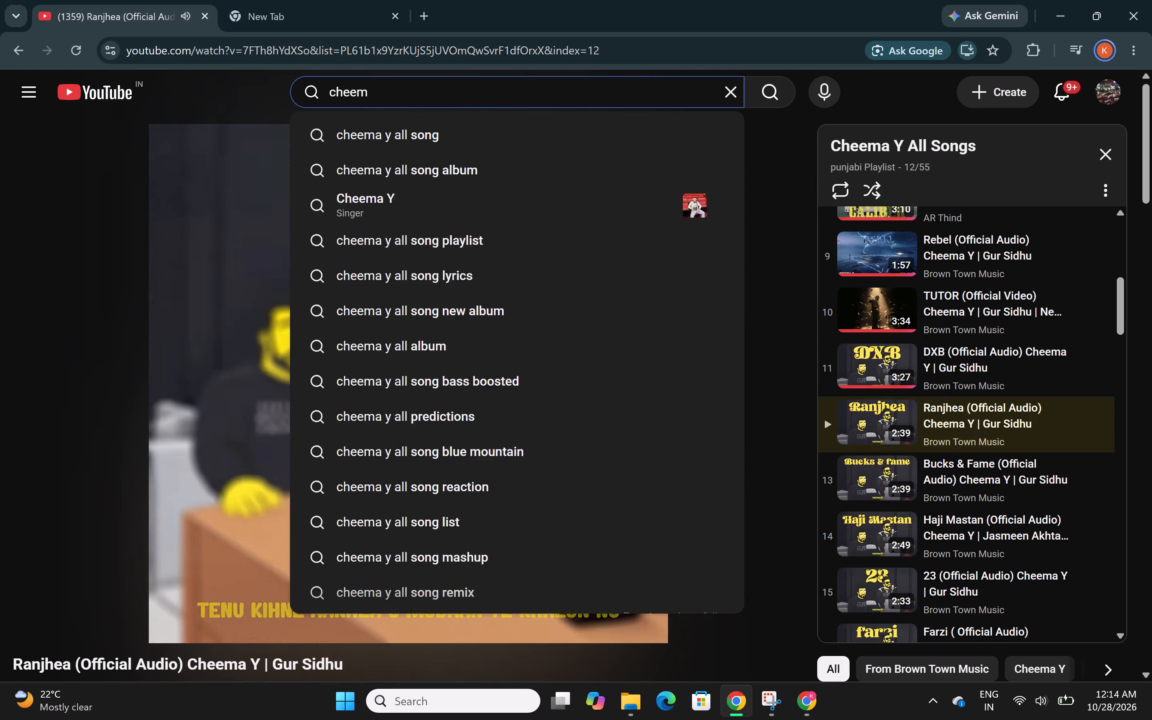
pyautogui.write('STAG')
pyautogui.click(388, 124)
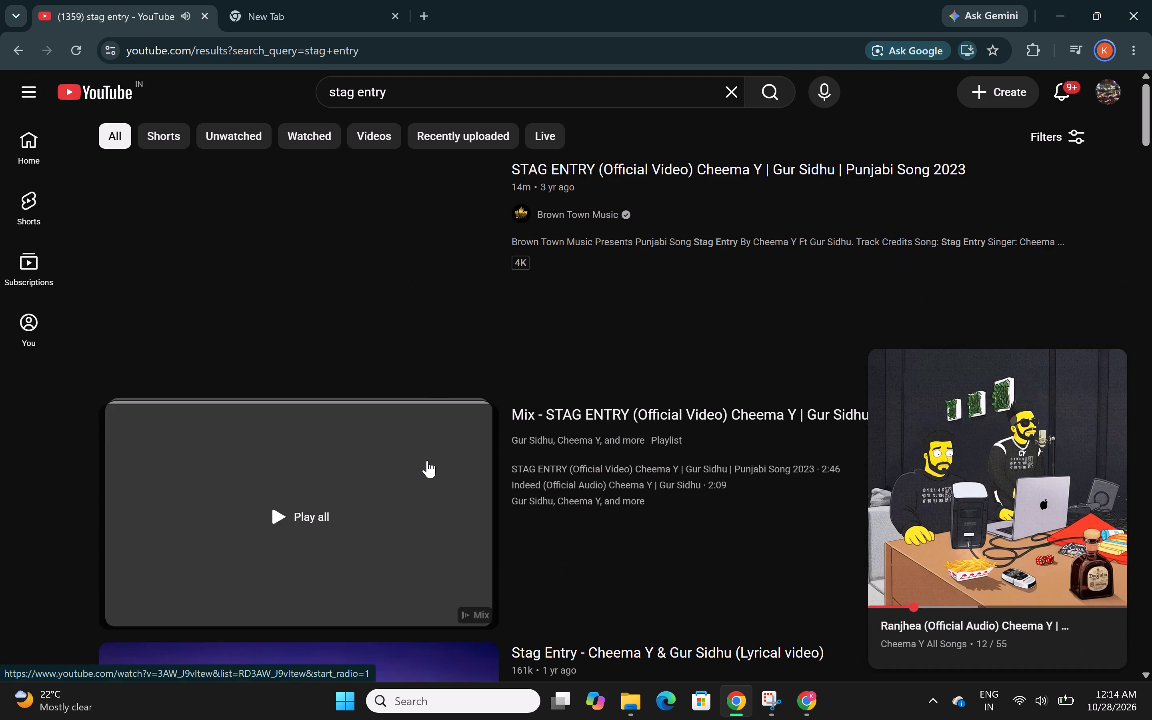
pyautogui.click(415, 360)
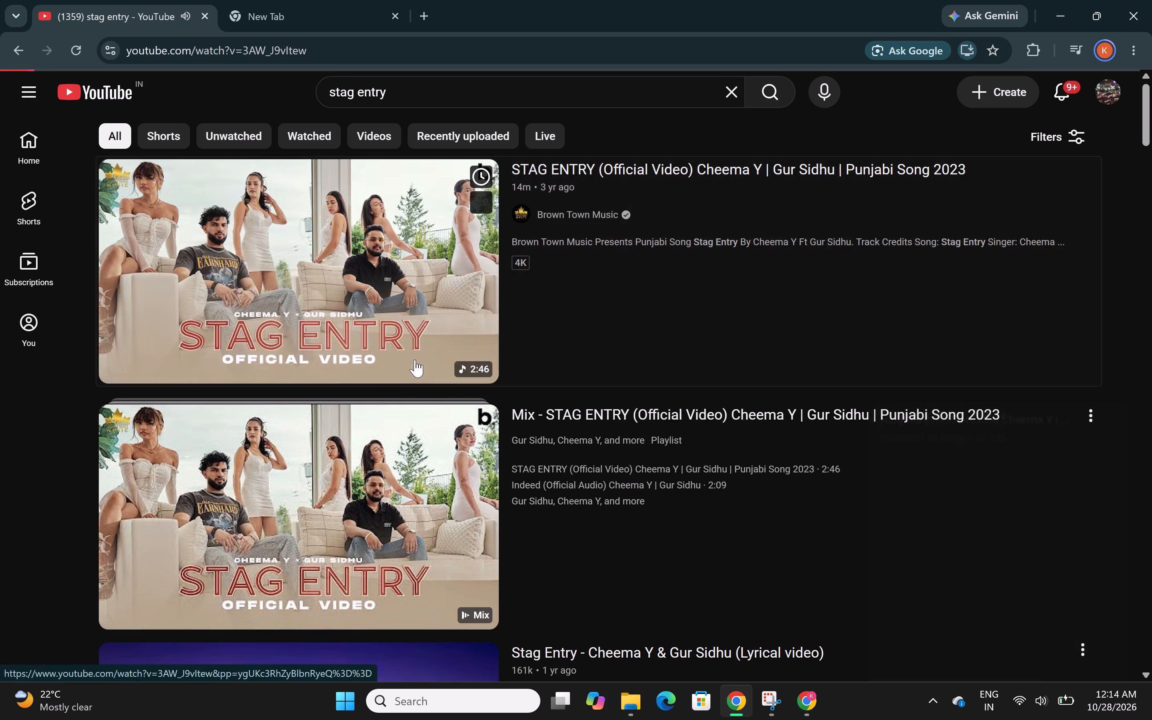
pyautogui.click(415, 360)
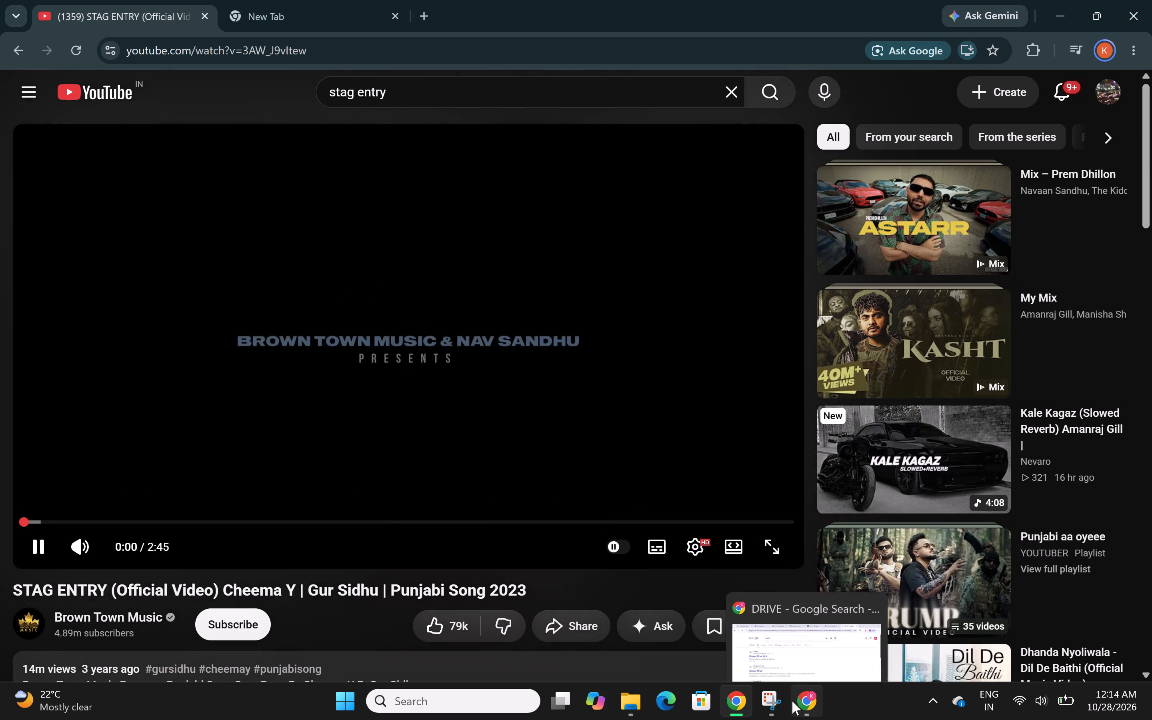
# Return to the DRIVE search results in the School profile window and open Google Drive.
pyautogui.click(800, 639)
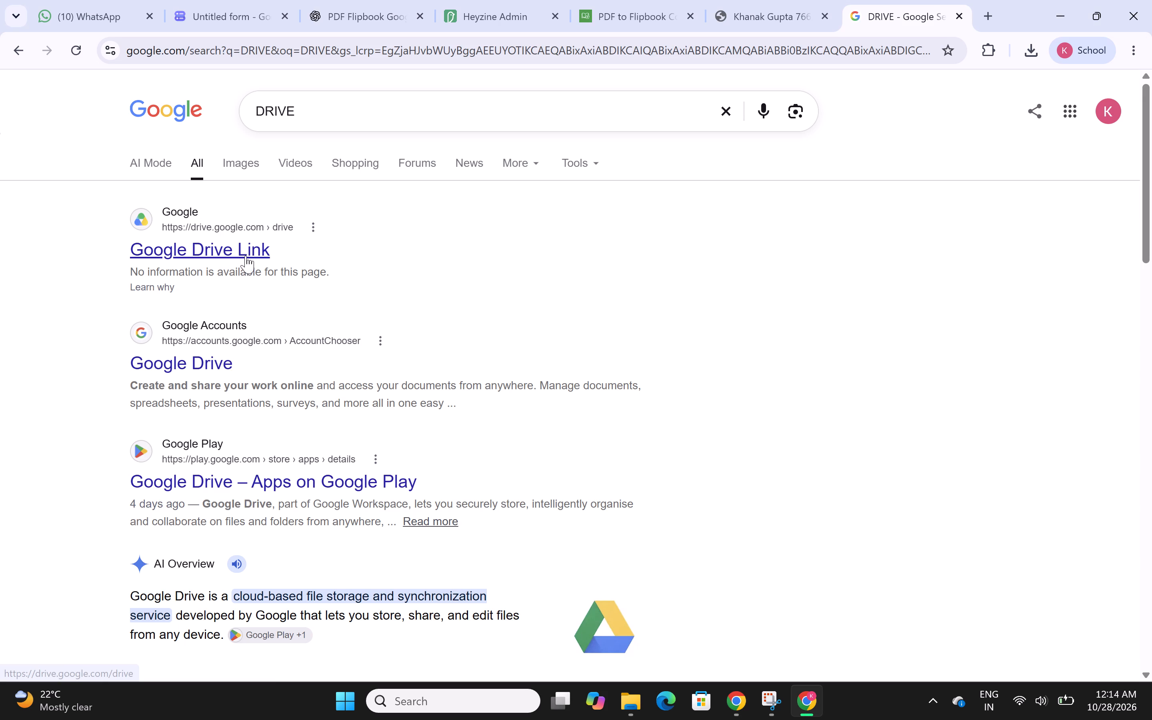
pyautogui.click(219, 253)
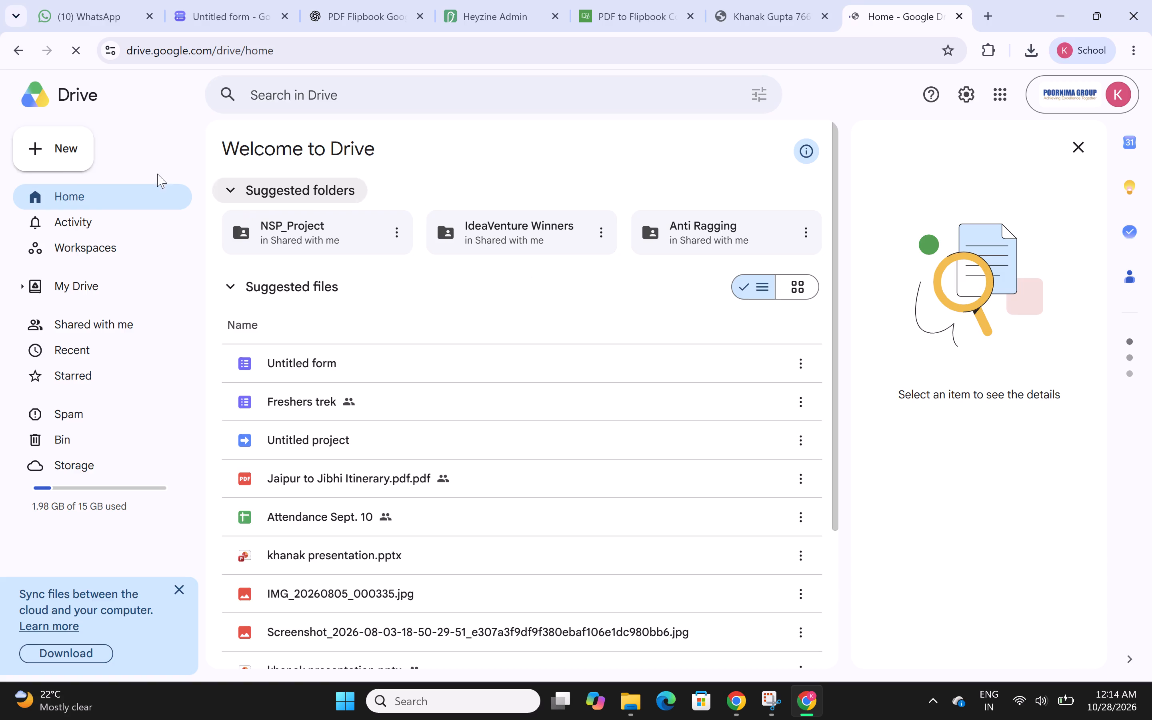
# Start a file upload to Google Drive from the computer.
pyautogui.click(90, 160)
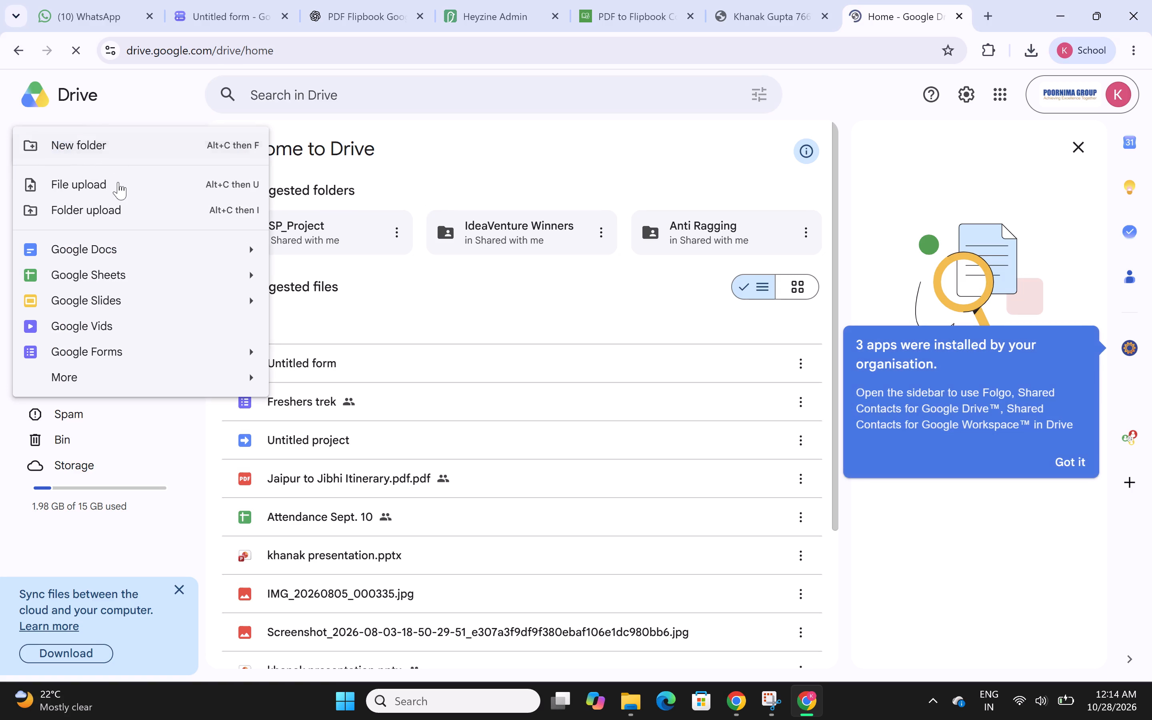
pyautogui.click(118, 187)
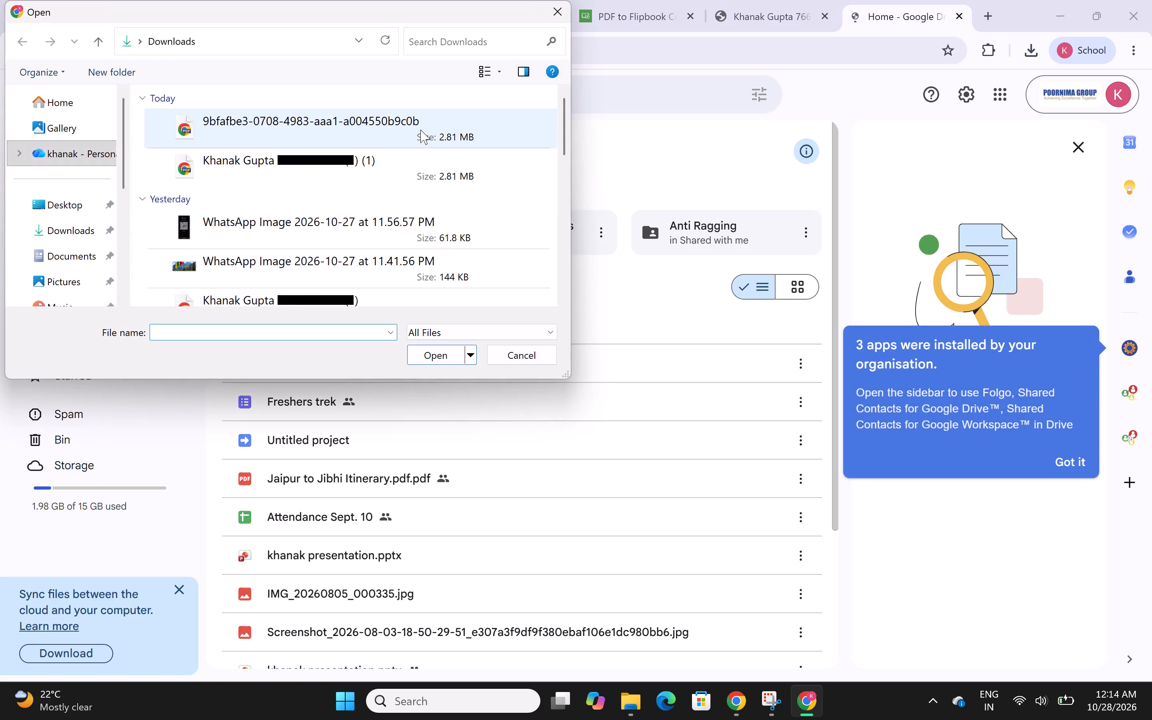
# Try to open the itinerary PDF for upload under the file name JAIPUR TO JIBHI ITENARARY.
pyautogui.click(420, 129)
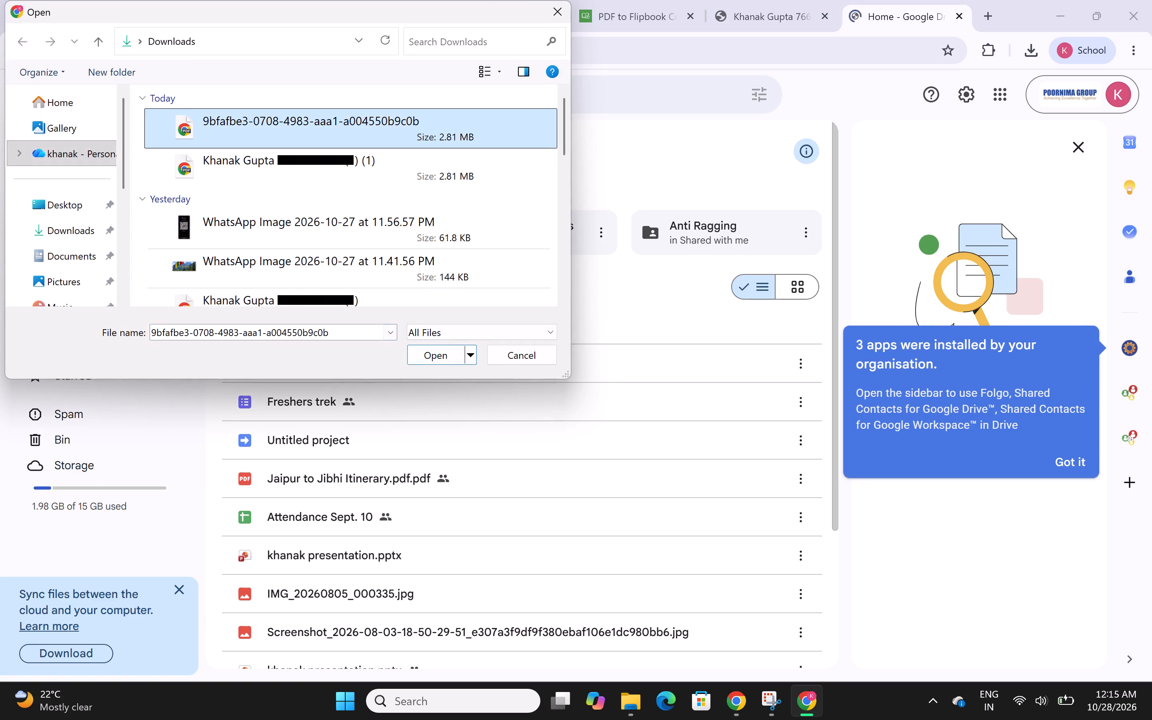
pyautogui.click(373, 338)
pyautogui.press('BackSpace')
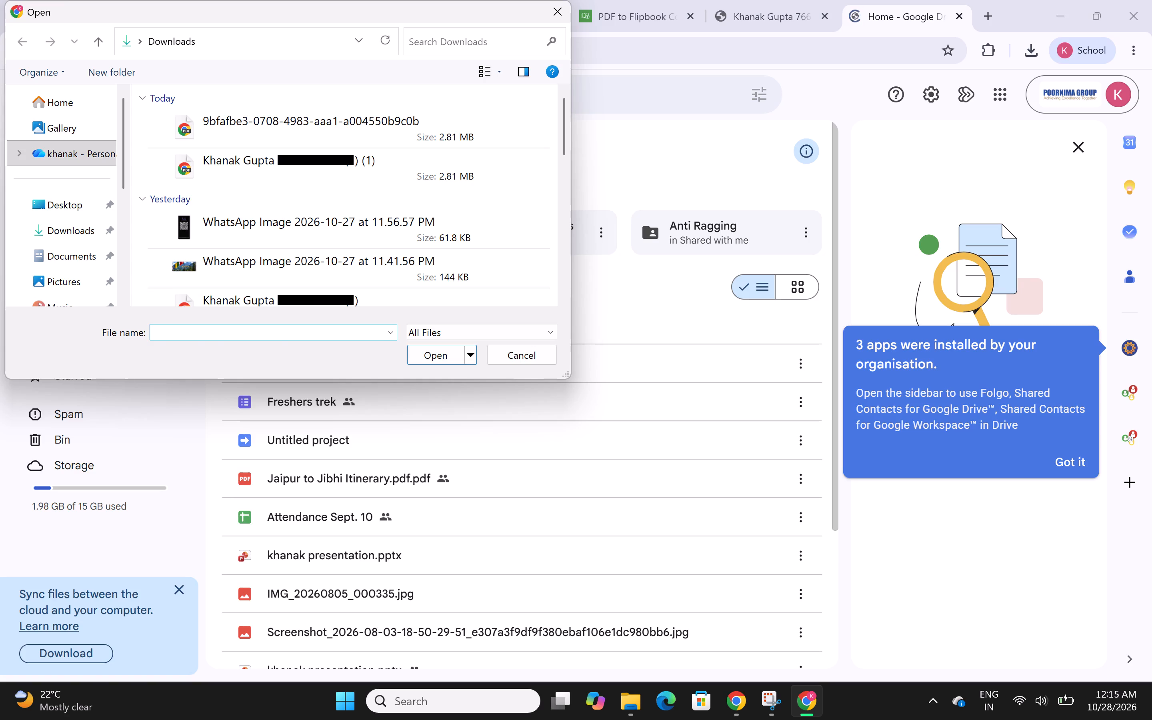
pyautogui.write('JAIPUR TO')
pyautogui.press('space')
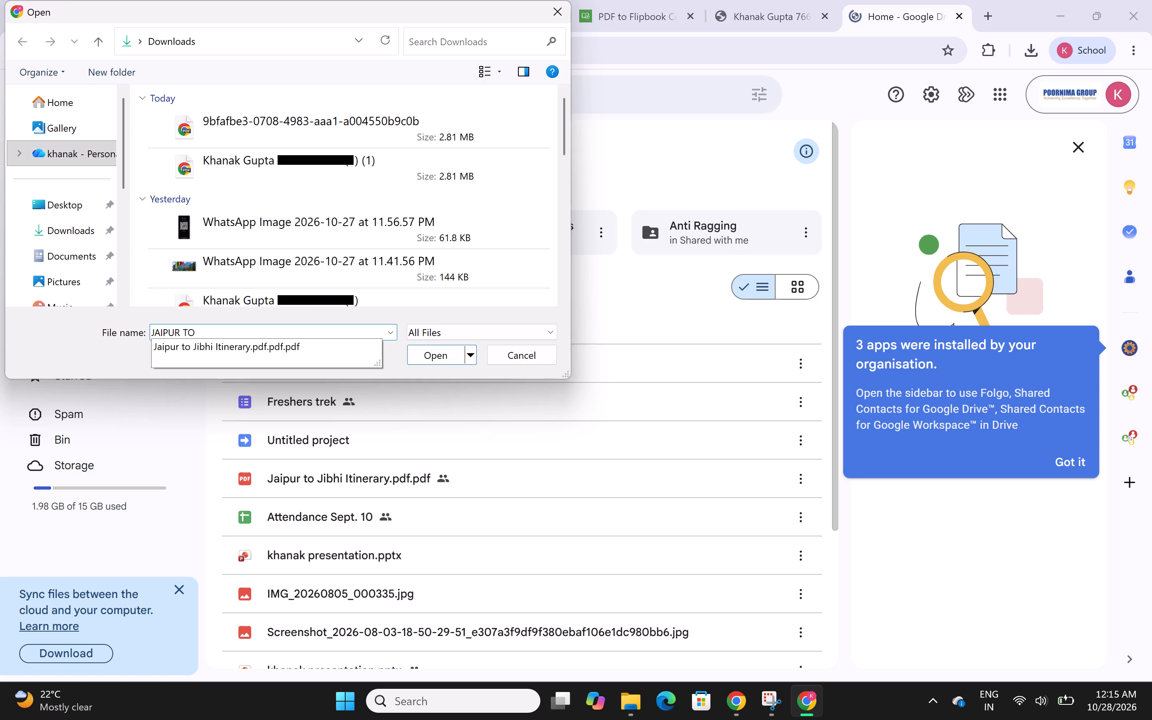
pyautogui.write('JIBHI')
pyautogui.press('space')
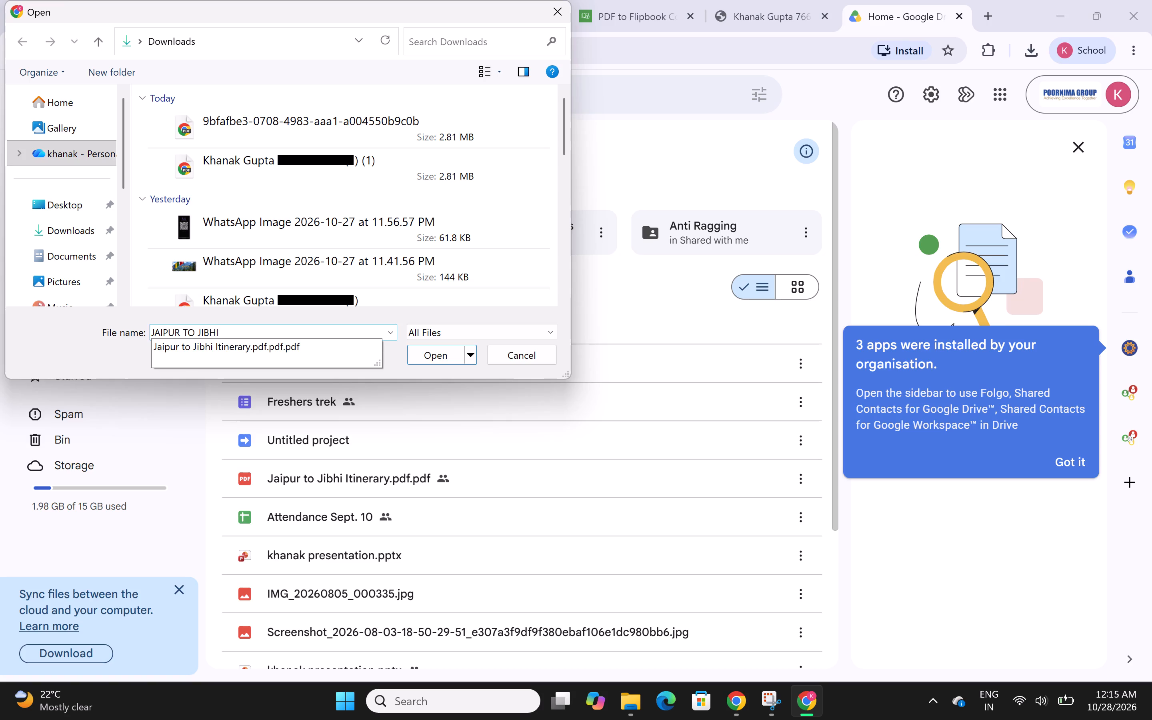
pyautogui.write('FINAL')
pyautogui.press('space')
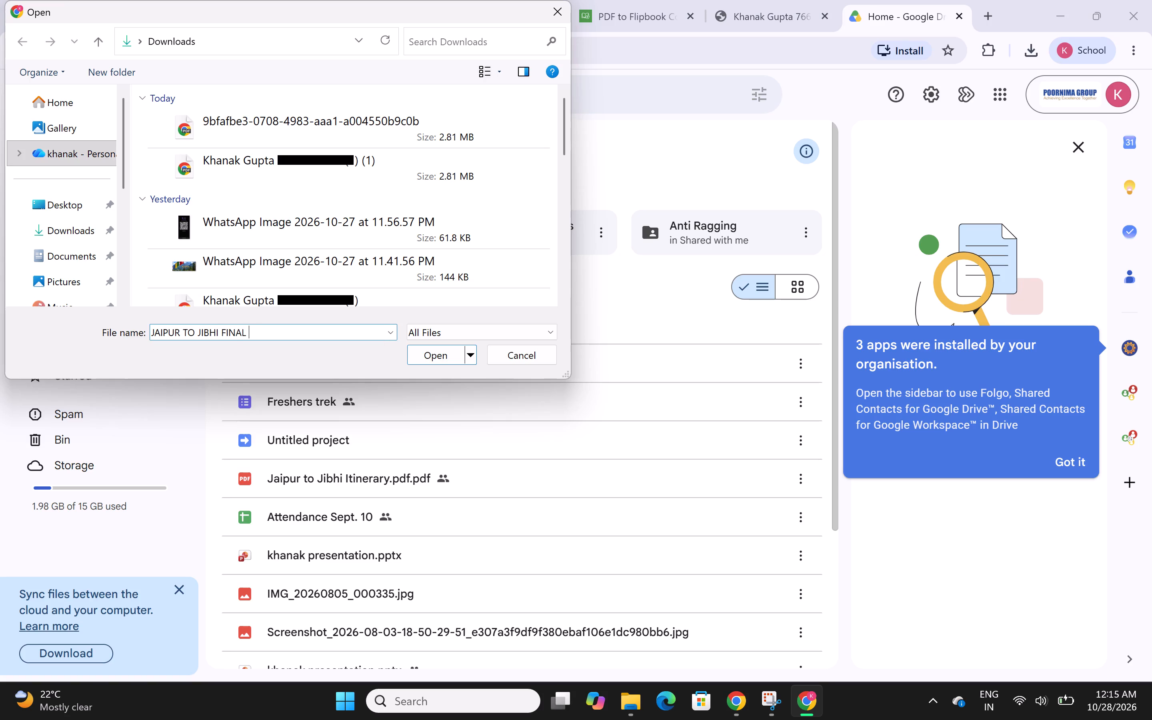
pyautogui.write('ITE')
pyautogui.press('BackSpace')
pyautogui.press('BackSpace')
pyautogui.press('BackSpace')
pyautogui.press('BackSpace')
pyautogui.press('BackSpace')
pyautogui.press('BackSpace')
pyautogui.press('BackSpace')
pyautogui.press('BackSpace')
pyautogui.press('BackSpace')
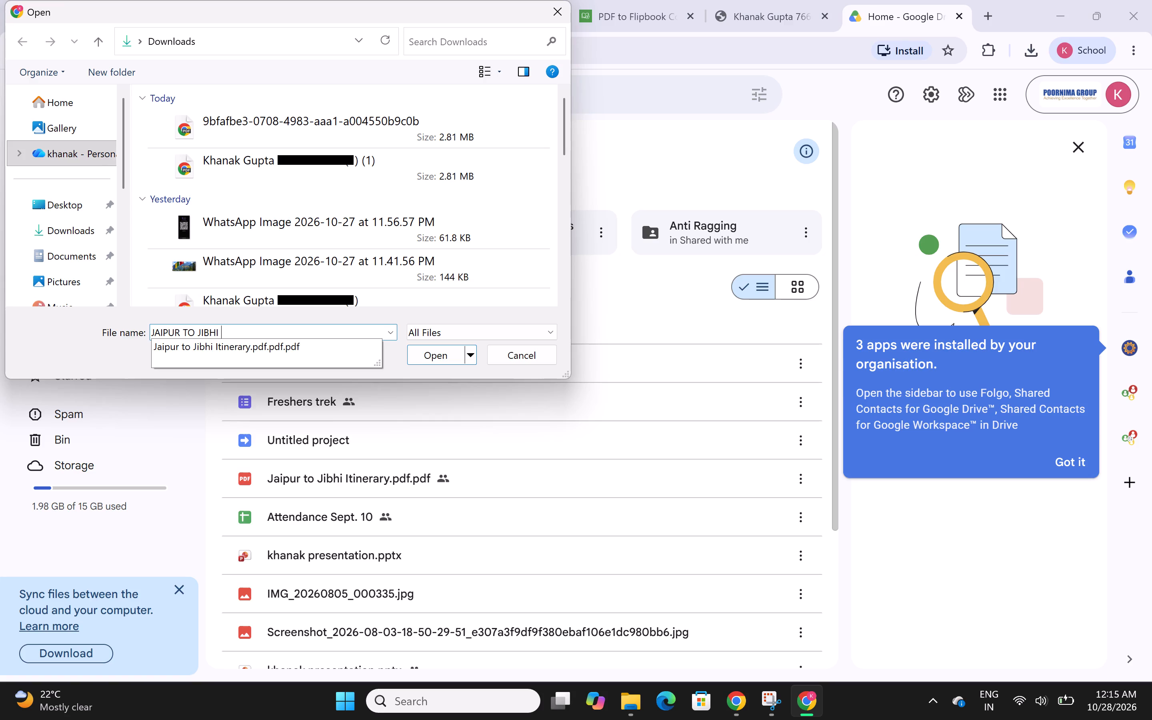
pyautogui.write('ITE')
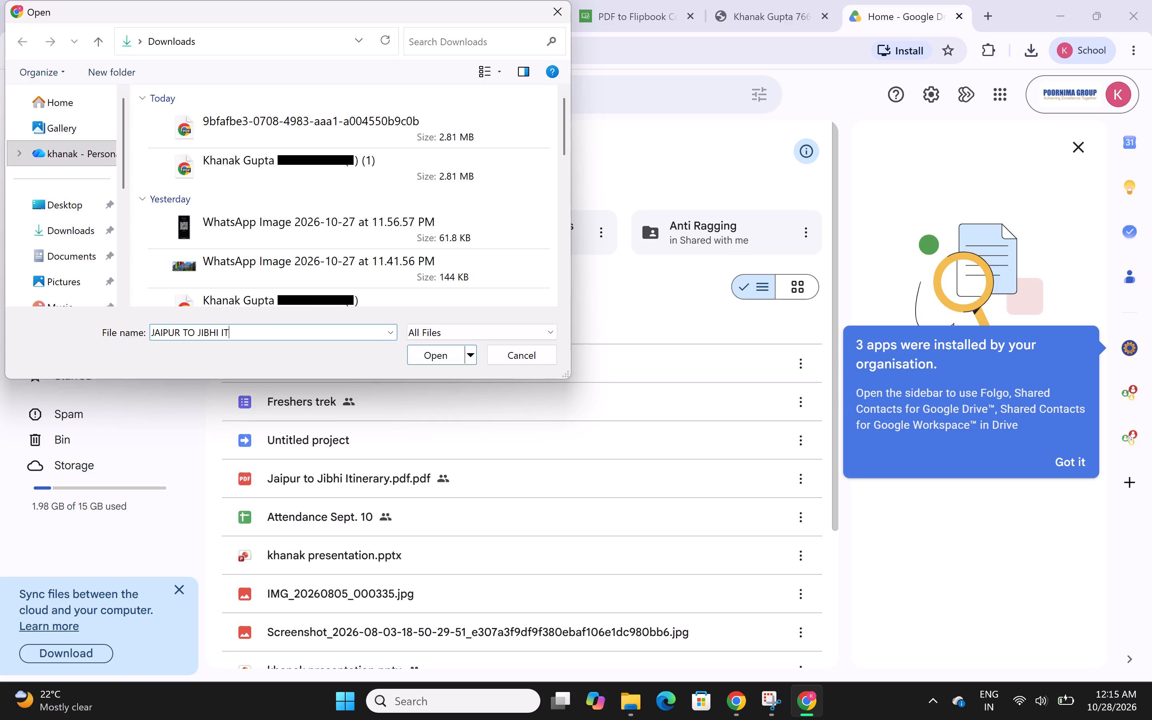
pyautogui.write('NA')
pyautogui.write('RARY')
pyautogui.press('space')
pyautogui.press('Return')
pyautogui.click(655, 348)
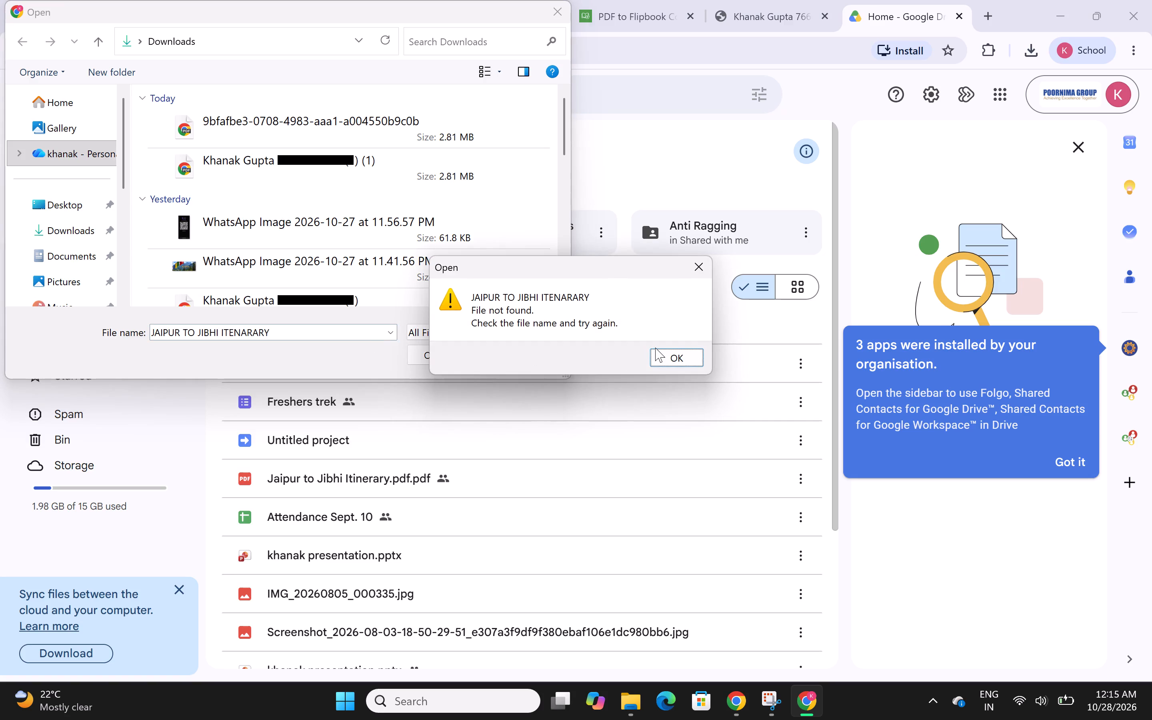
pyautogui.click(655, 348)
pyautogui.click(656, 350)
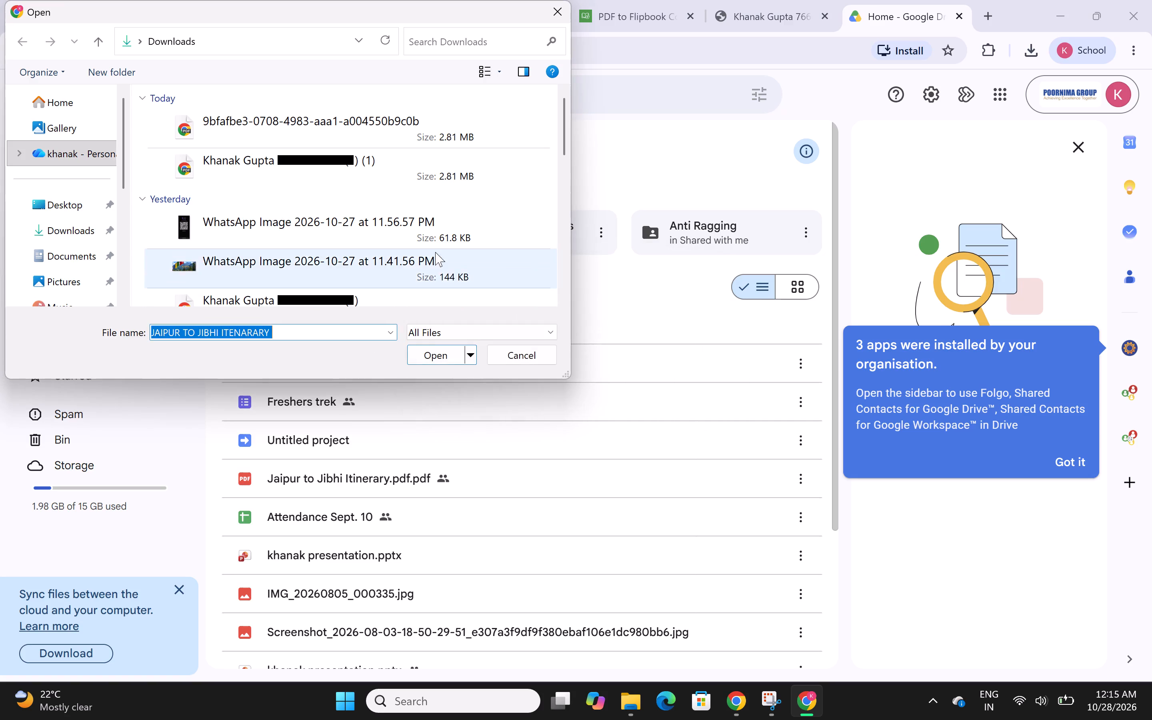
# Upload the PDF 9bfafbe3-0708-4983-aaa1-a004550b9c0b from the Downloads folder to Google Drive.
pyautogui.click(405, 144)
pyautogui.doubleClick(435, 345)
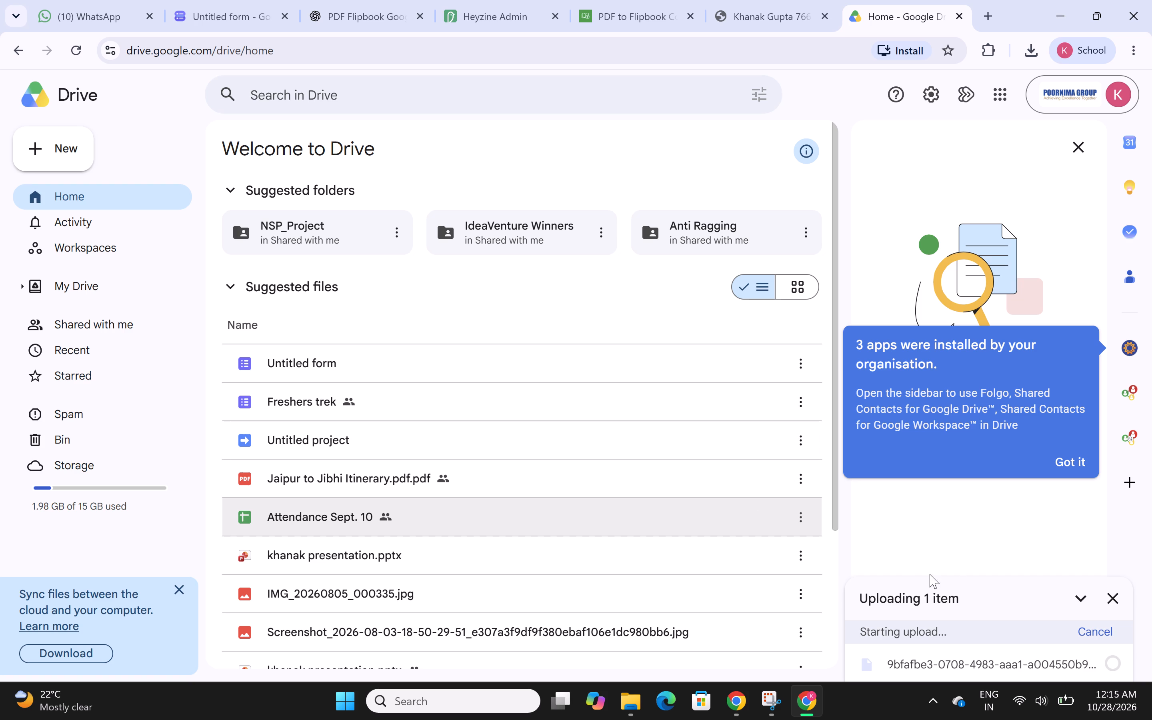
# Close the Drive details pane and dismiss the notice about apps installed by the organisation.
pyautogui.click(1073, 151)
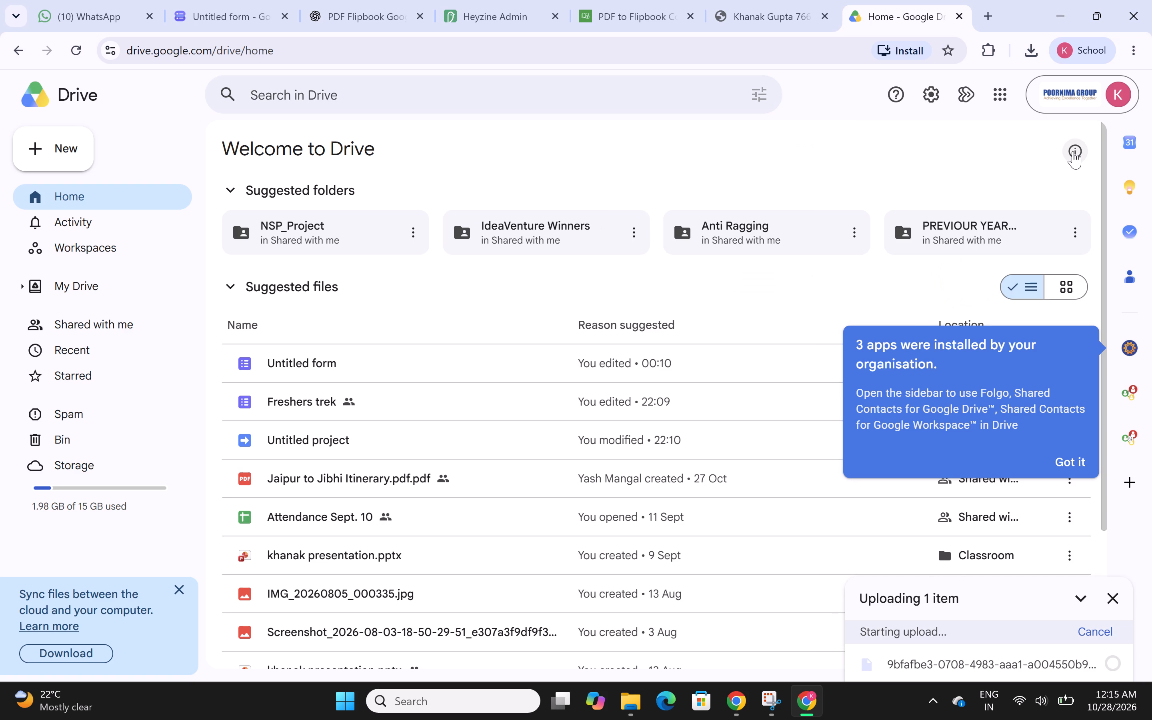
pyautogui.moveTo(1069, 444); pyautogui.dragTo(1071, 458)
pyautogui.click(1071, 458)
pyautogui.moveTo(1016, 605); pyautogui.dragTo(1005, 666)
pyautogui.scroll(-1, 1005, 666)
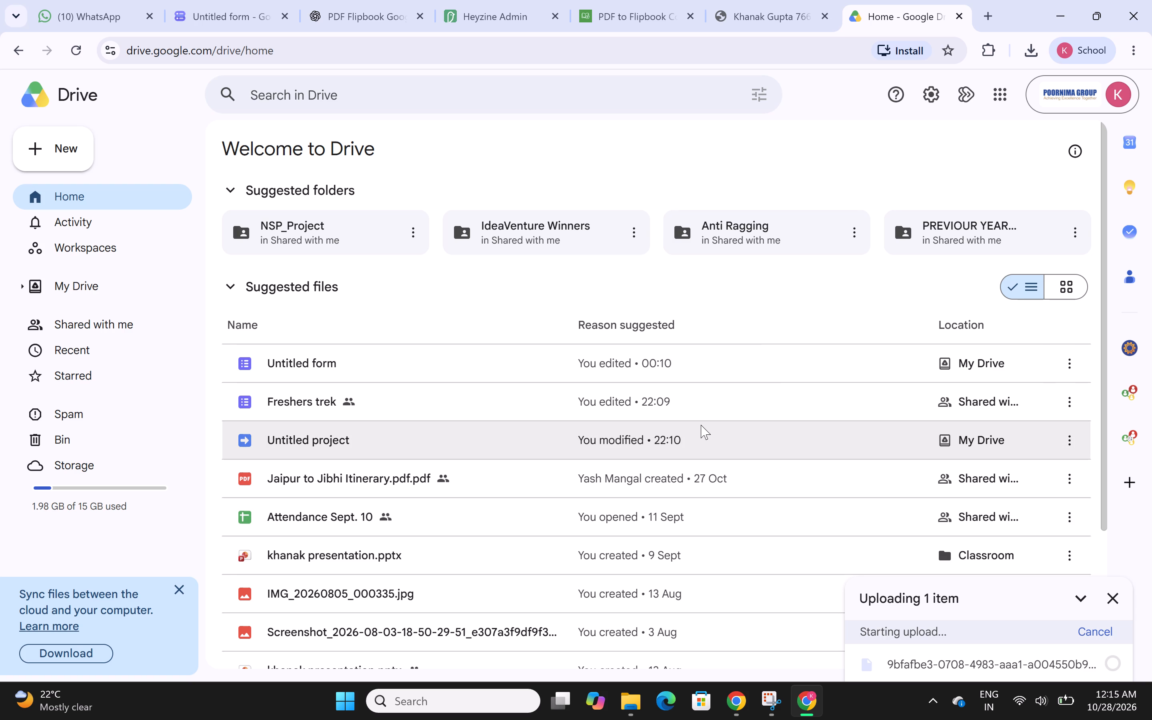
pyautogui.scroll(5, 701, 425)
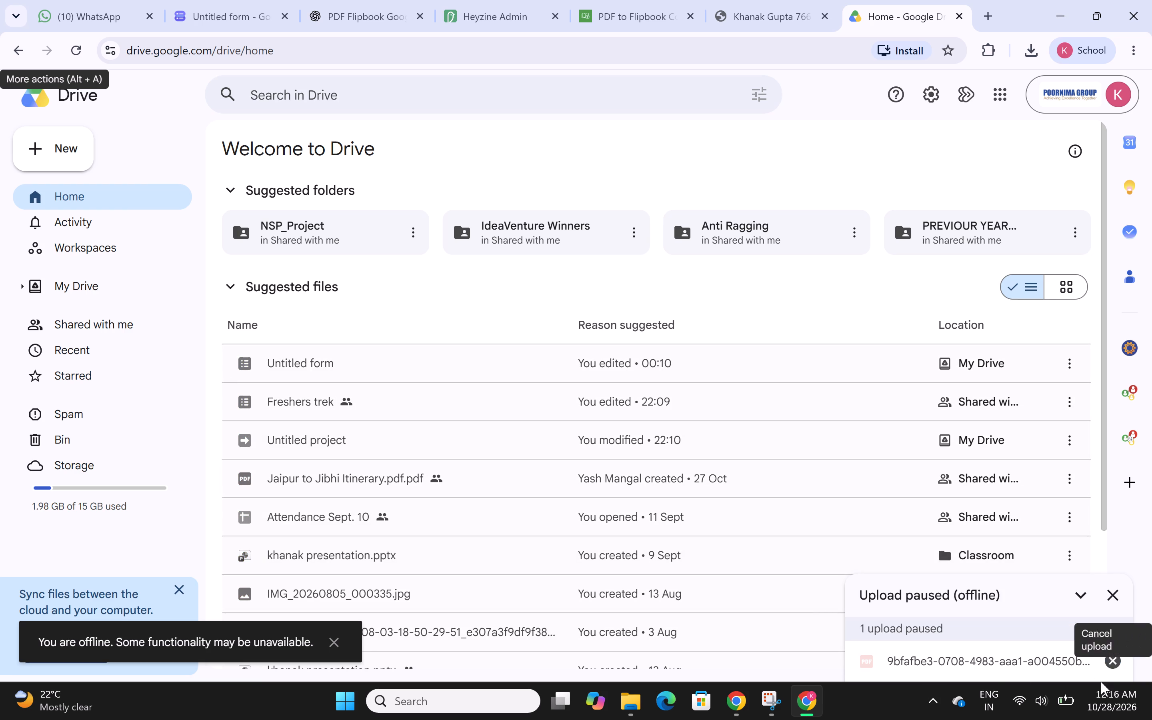
# Check the computer's Wi-Fi connection and return to the Drive home page.
pyautogui.click(1018, 708)
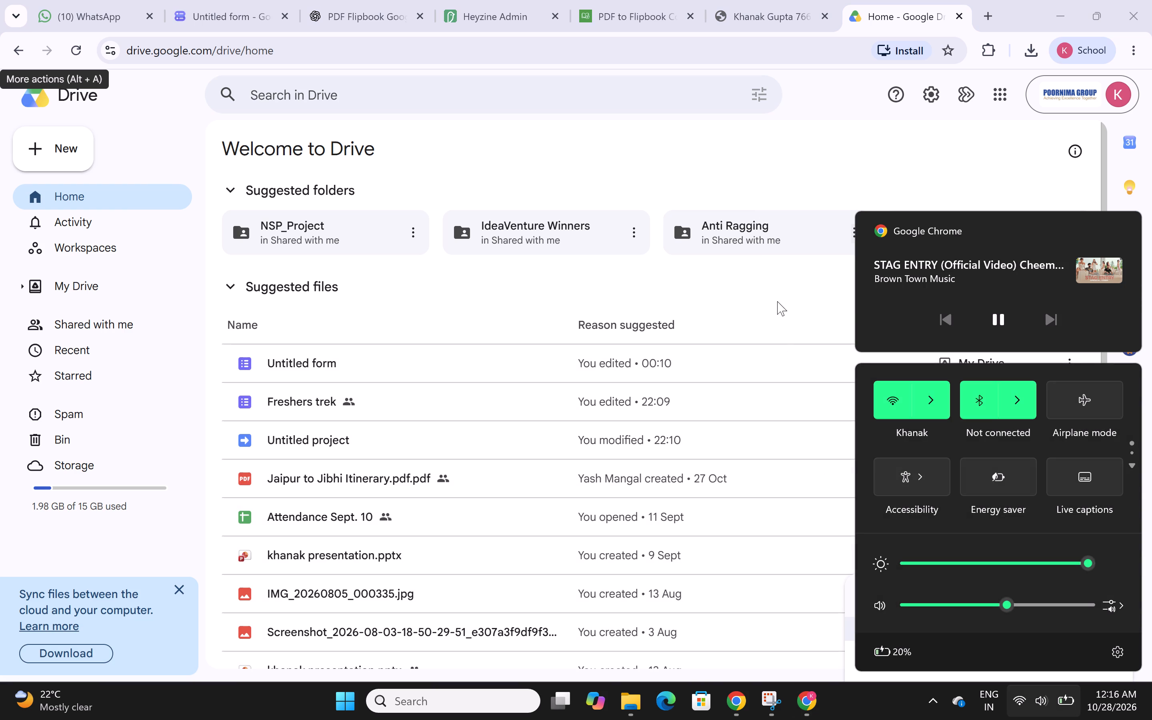
pyautogui.click(779, 196)
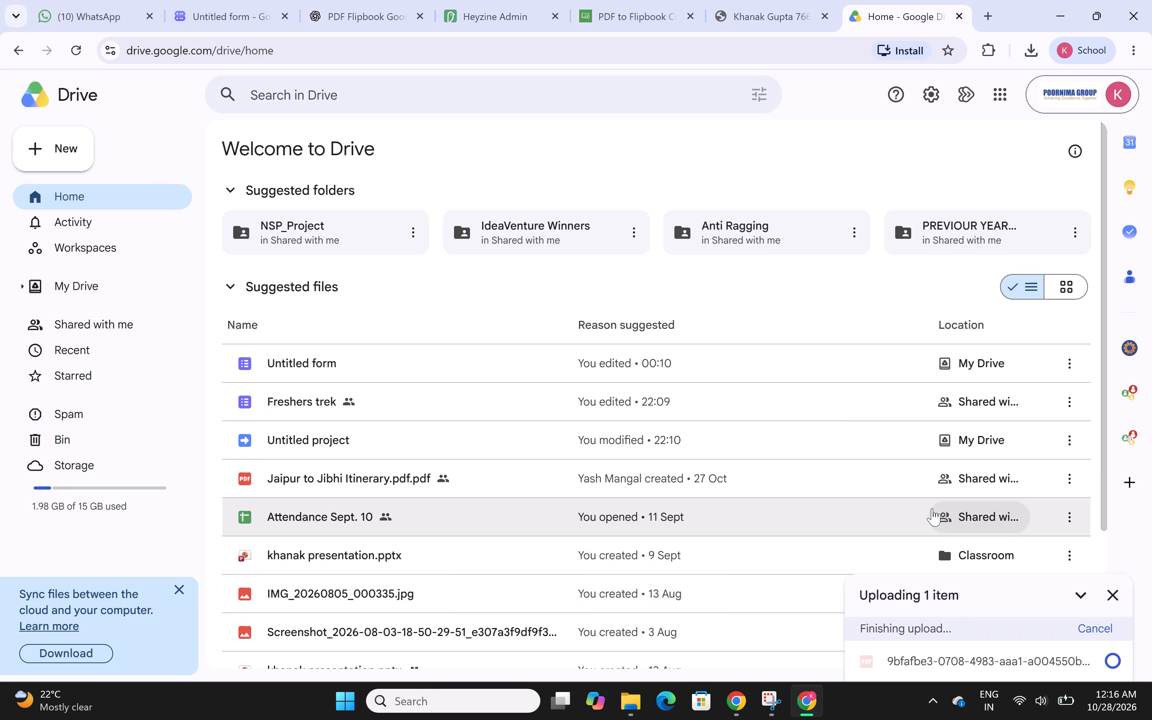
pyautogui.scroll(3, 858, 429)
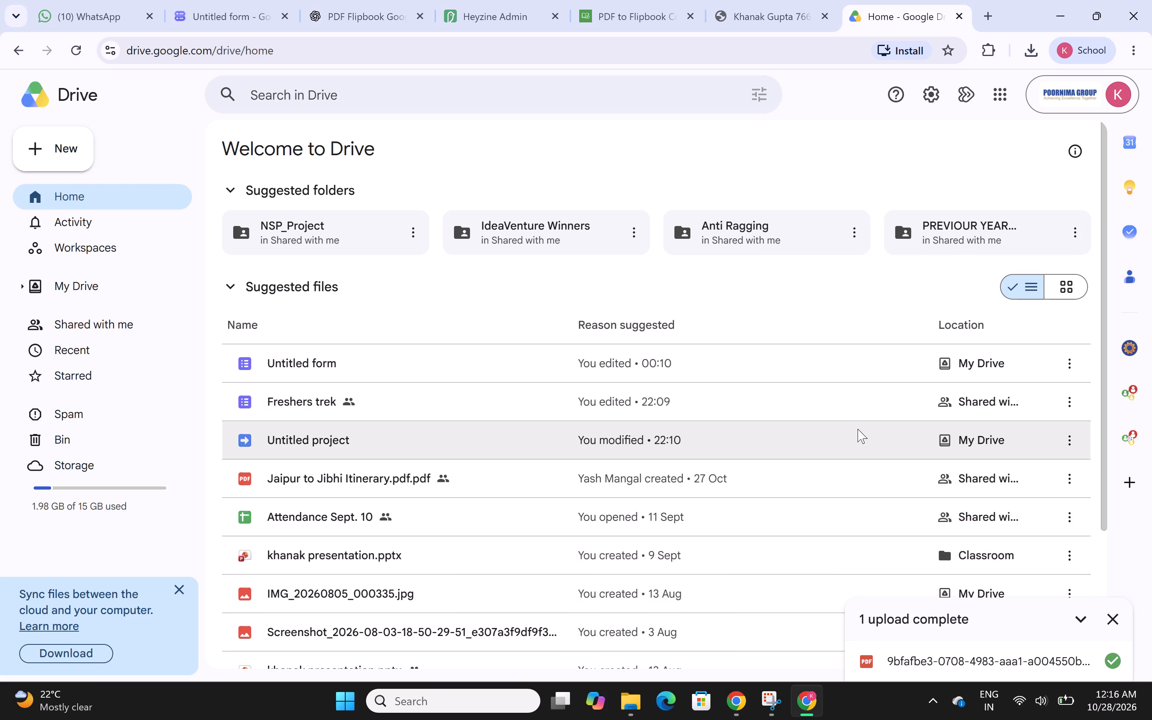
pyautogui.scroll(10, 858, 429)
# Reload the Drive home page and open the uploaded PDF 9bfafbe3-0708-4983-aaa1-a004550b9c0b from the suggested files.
pyautogui.click(86, 45)
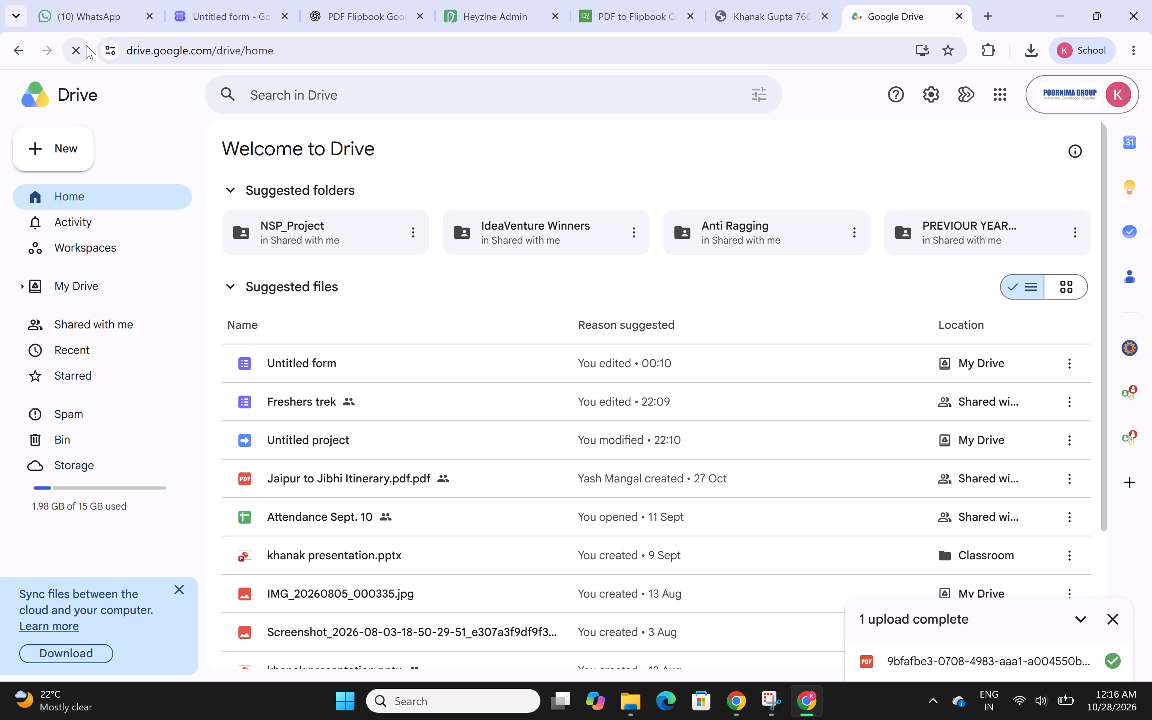
pyautogui.click(316, 351)
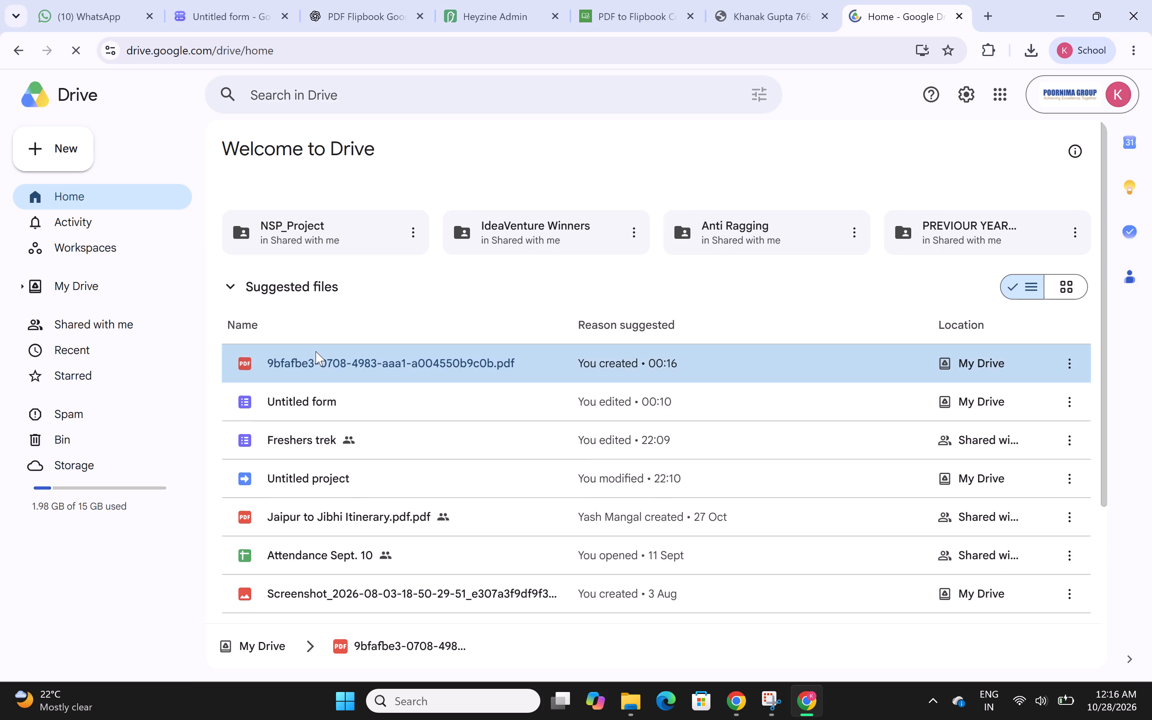
pyautogui.doubleClick(316, 351)
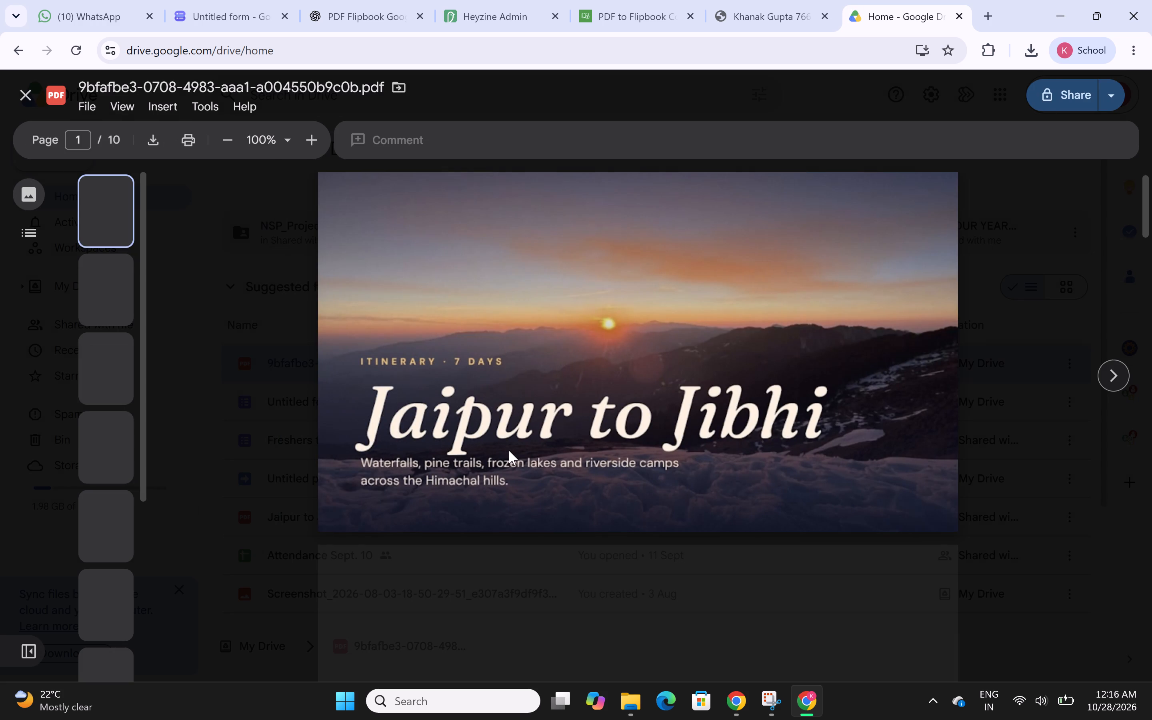
# Go from the itinerary PDF preview to the Untitled form preview, check its description and questions, and close it.
pyautogui.click(1134, 376)
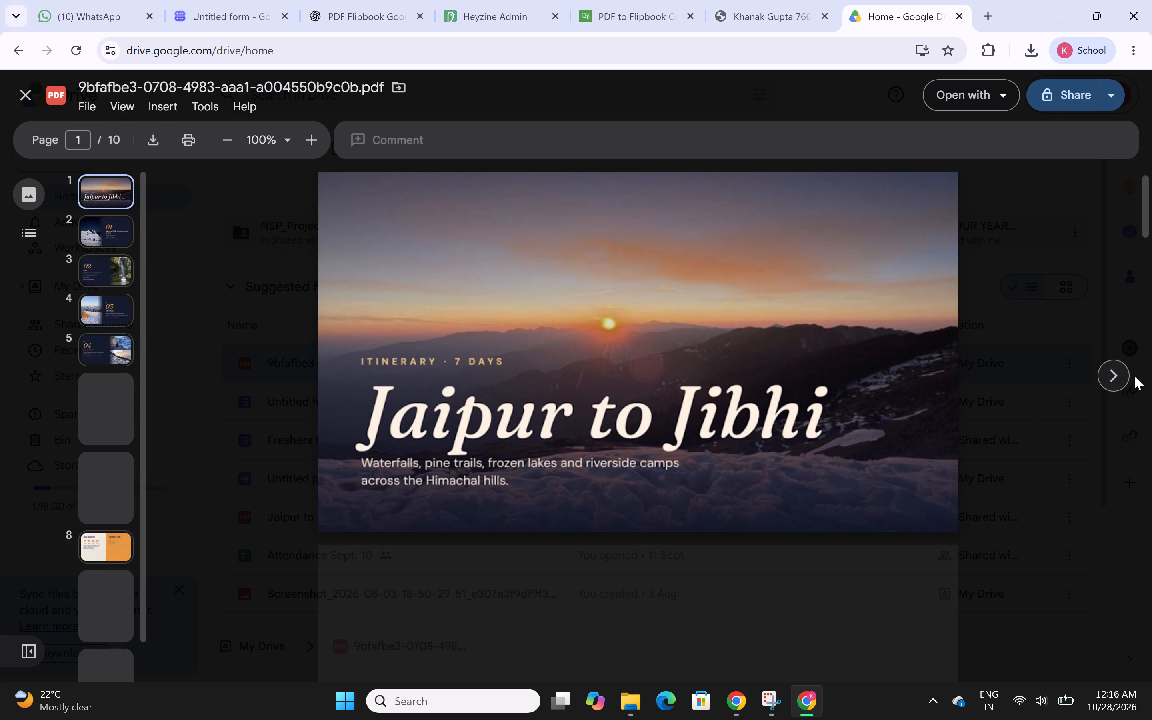
pyautogui.click(1122, 376)
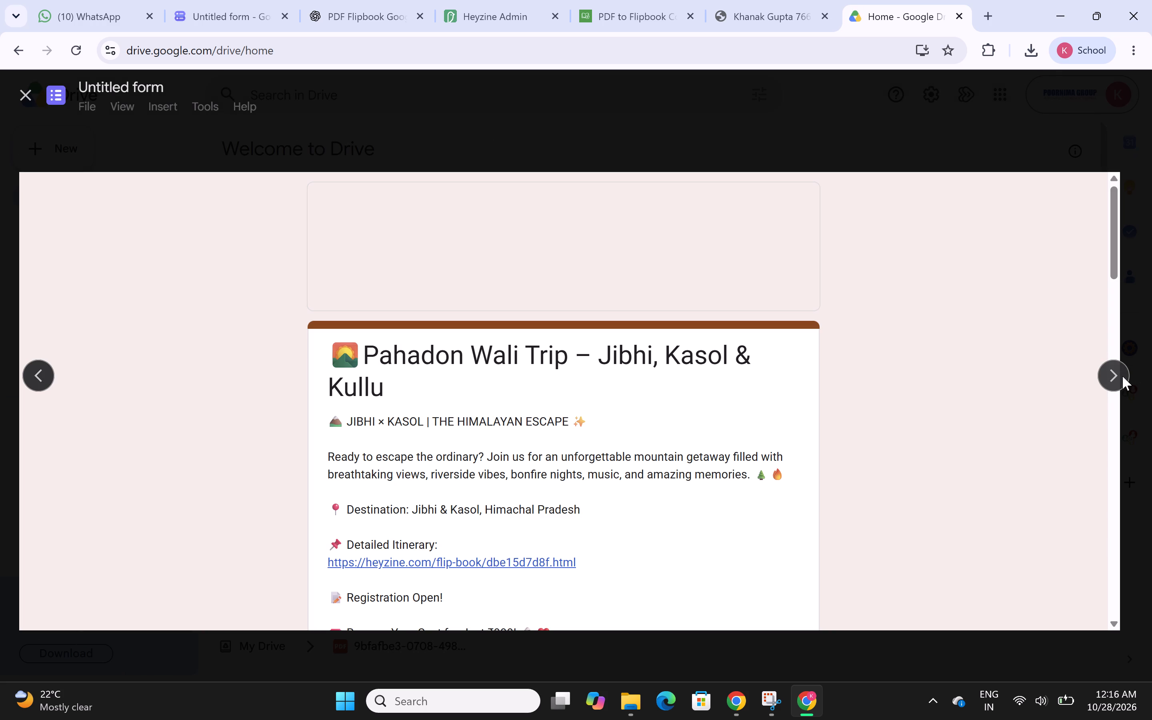
pyautogui.scroll(-4, 642, 414)
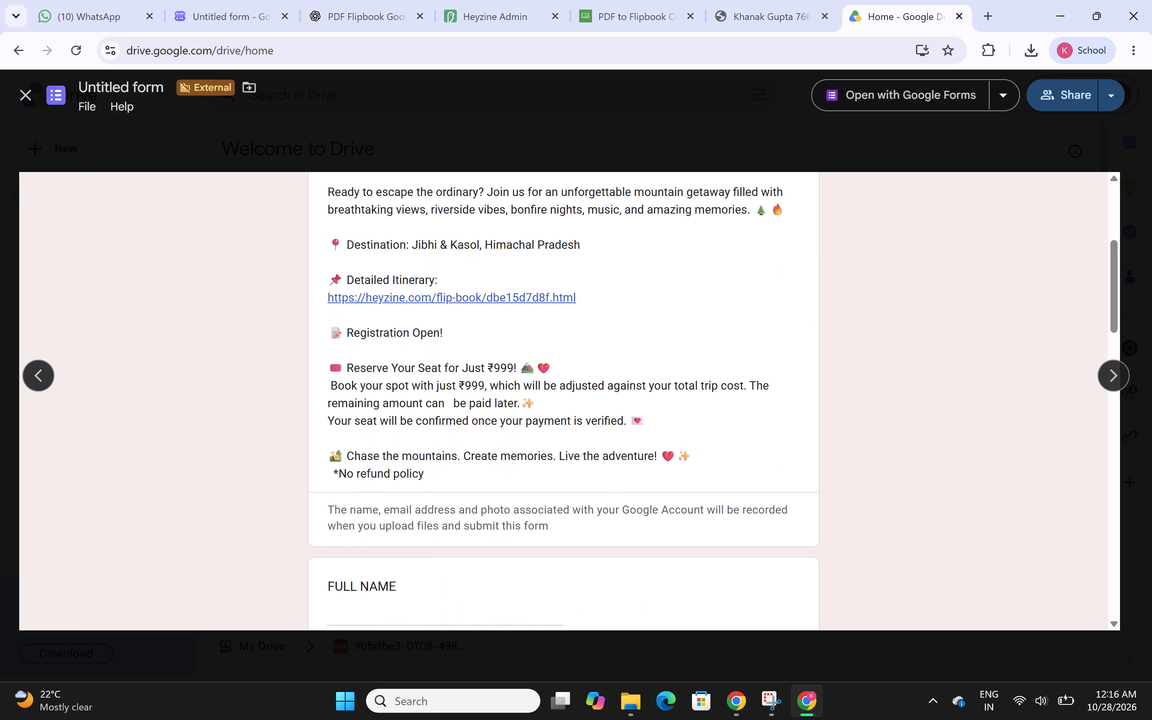
pyautogui.scroll(-1, 642, 414)
pyautogui.scroll(4, 642, 414)
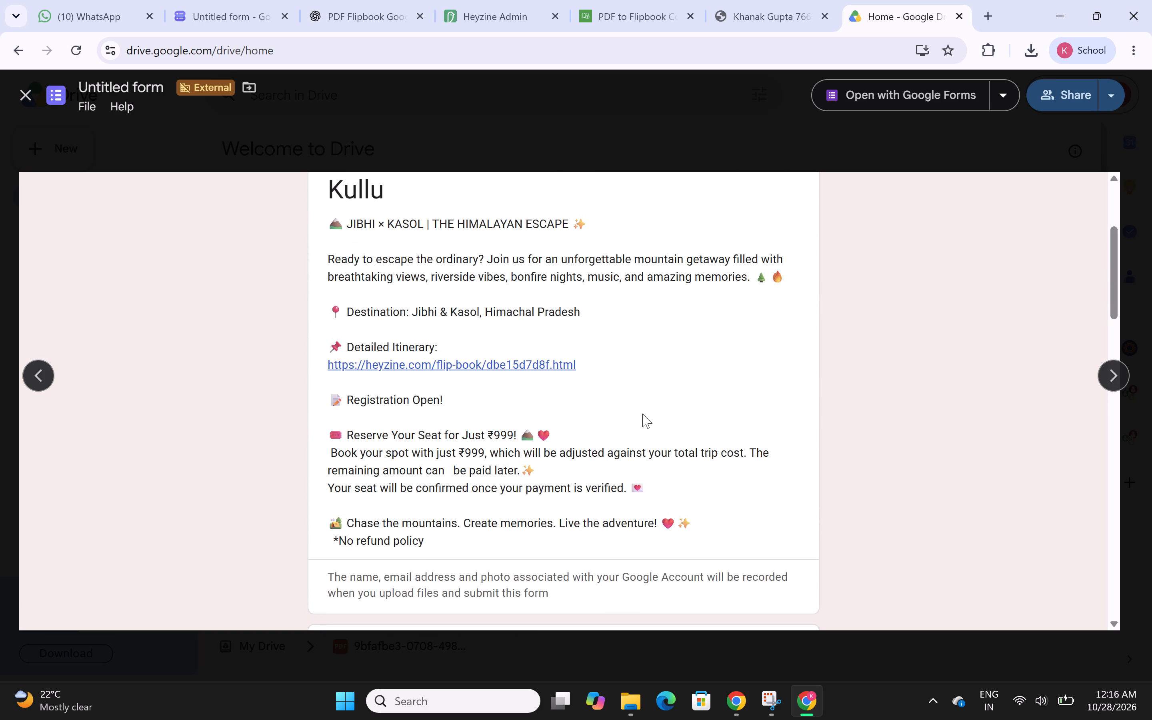
pyautogui.scroll(3, 642, 414)
pyautogui.scroll(-10, 642, 414)
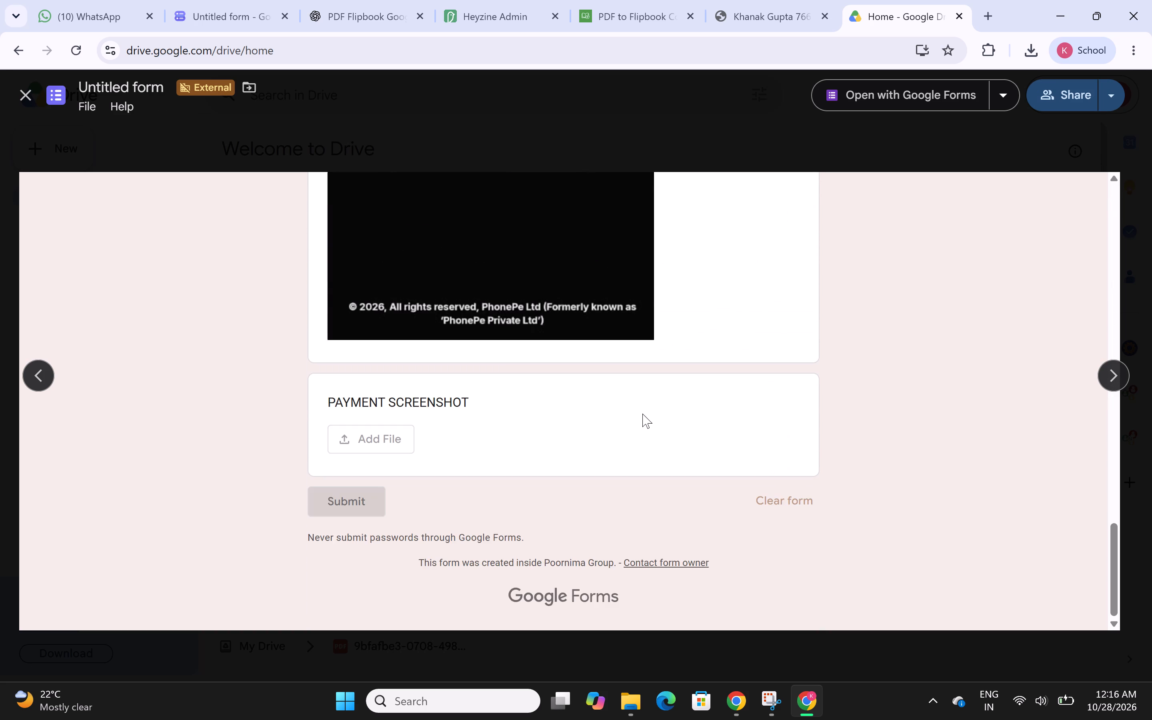
pyautogui.scroll(-2, 642, 414)
pyautogui.scroll(7, 642, 414)
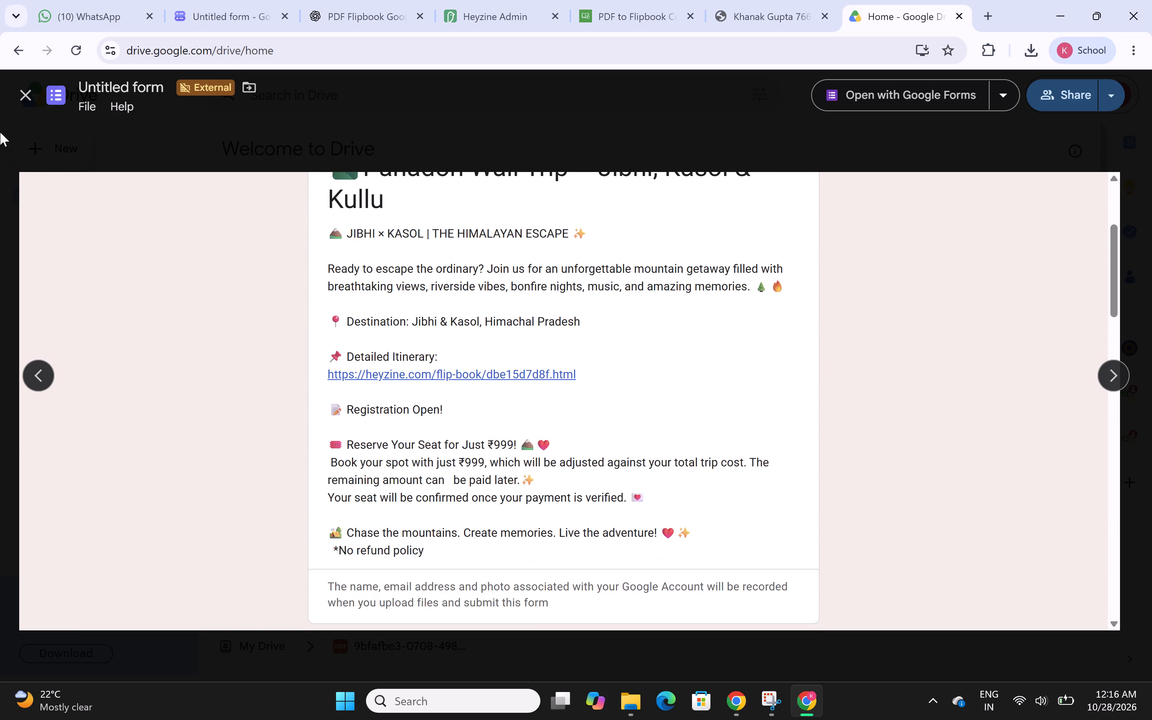
pyautogui.click(23, 101)
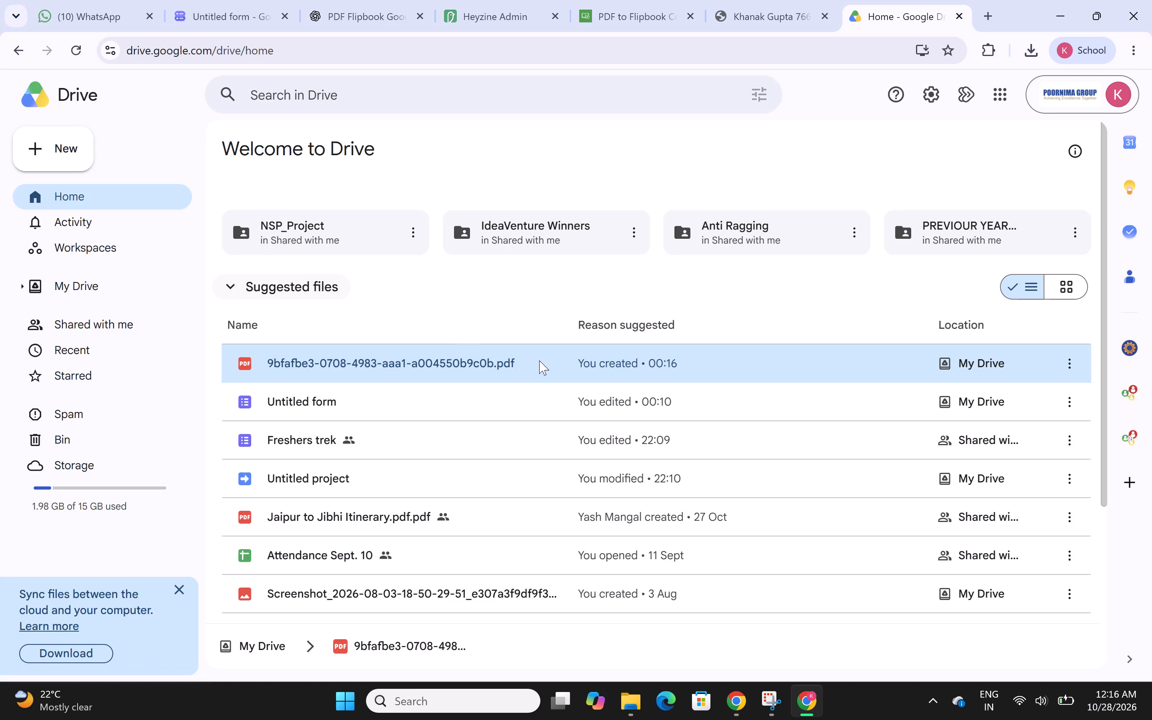
# Open the uploaded itinerary PDF in Drive, look through its pages to the end, and close the preview.
pyautogui.doubleClick(602, 358)
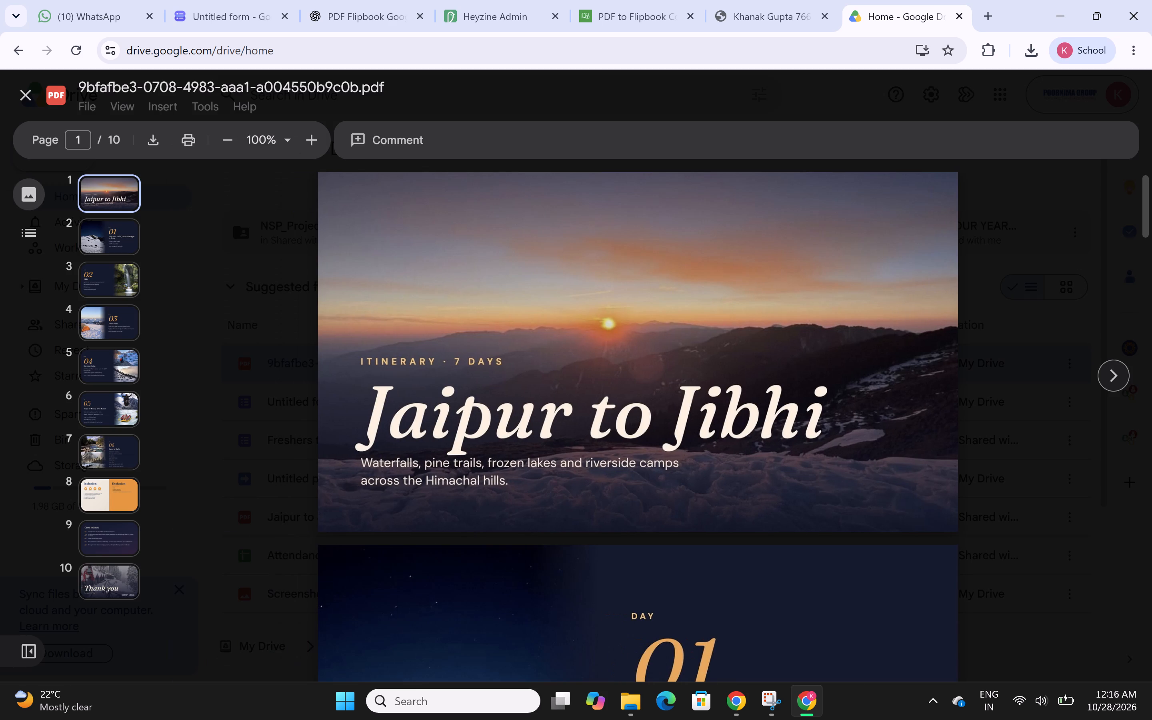
pyautogui.scroll(-16, 823, 553)
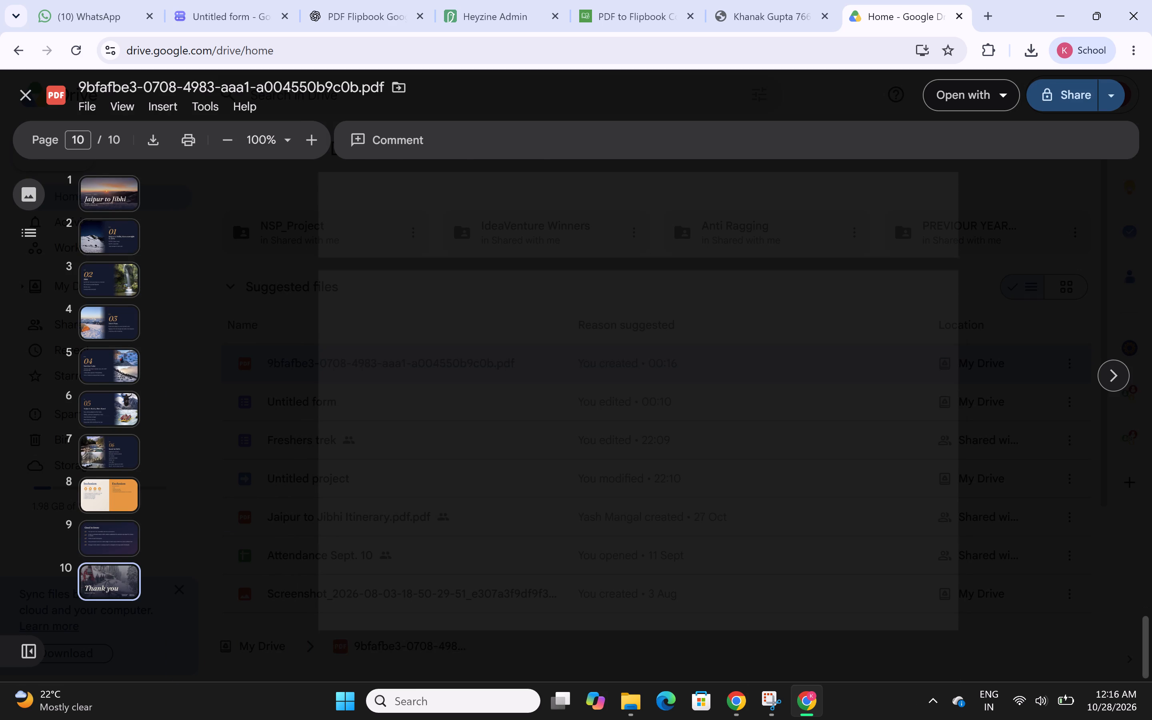
pyautogui.scroll(17, 823, 553)
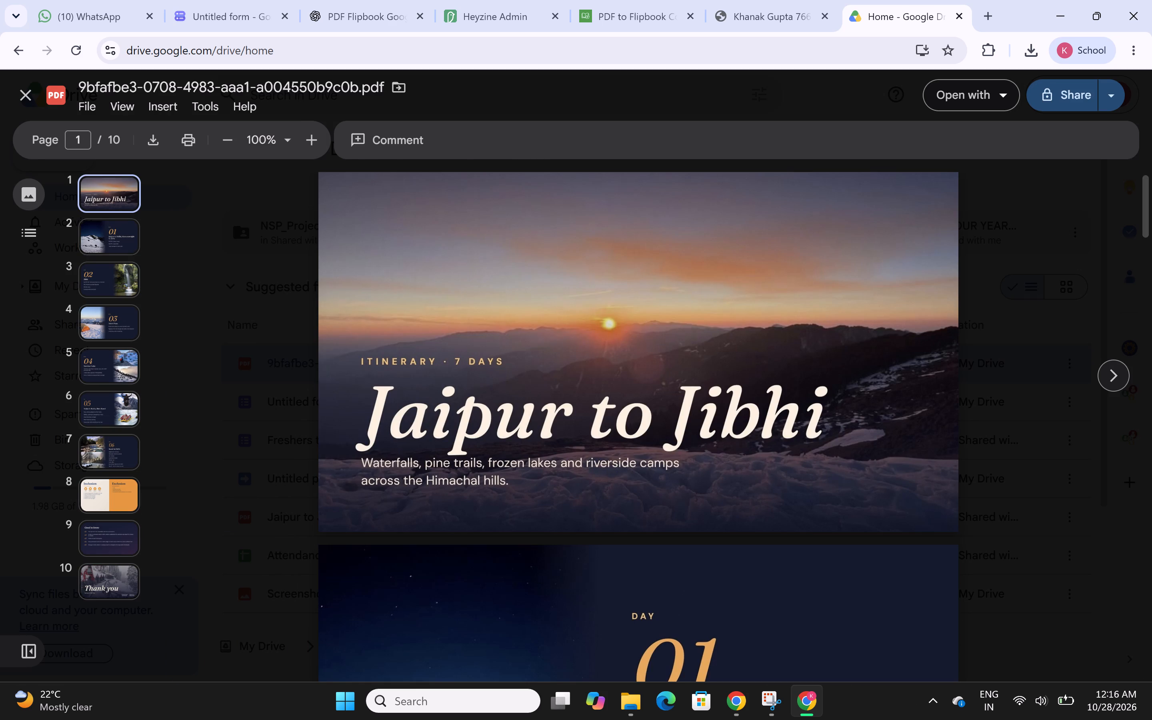
pyautogui.click(17, 88)
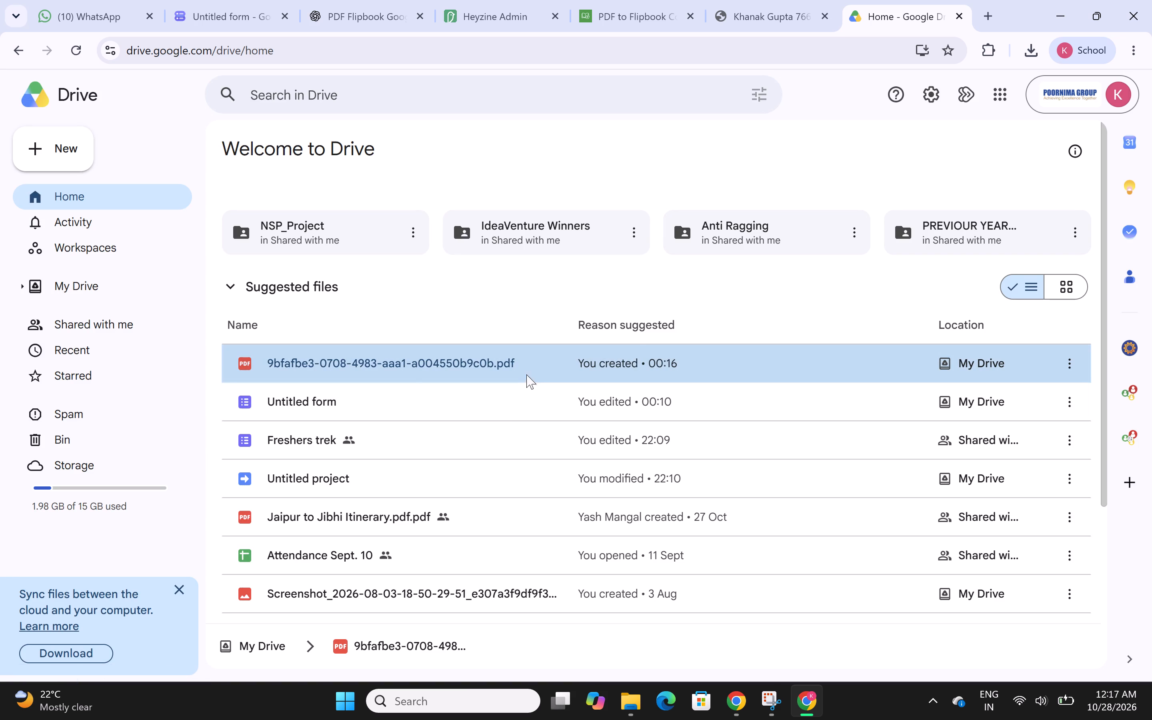
# Rename the uploaded PDF in Drive as JAIPUR TO JIBHI ITENERARY.PDF.
pyautogui.click(536, 352)
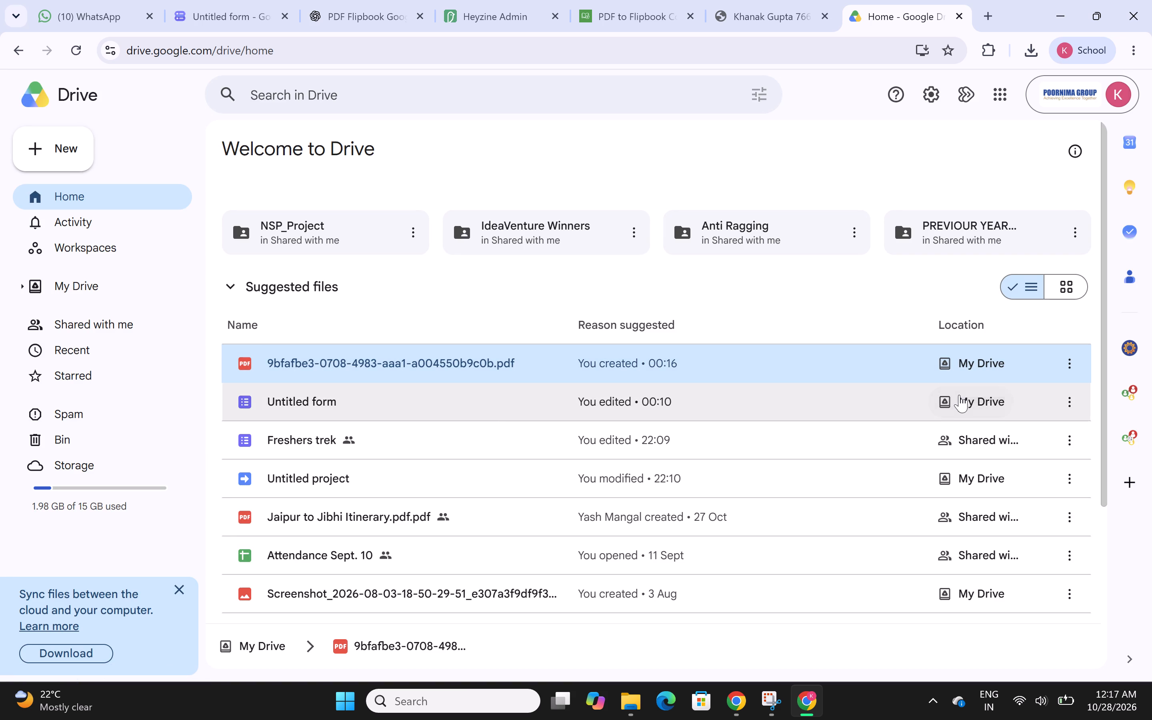
pyautogui.click(1066, 362)
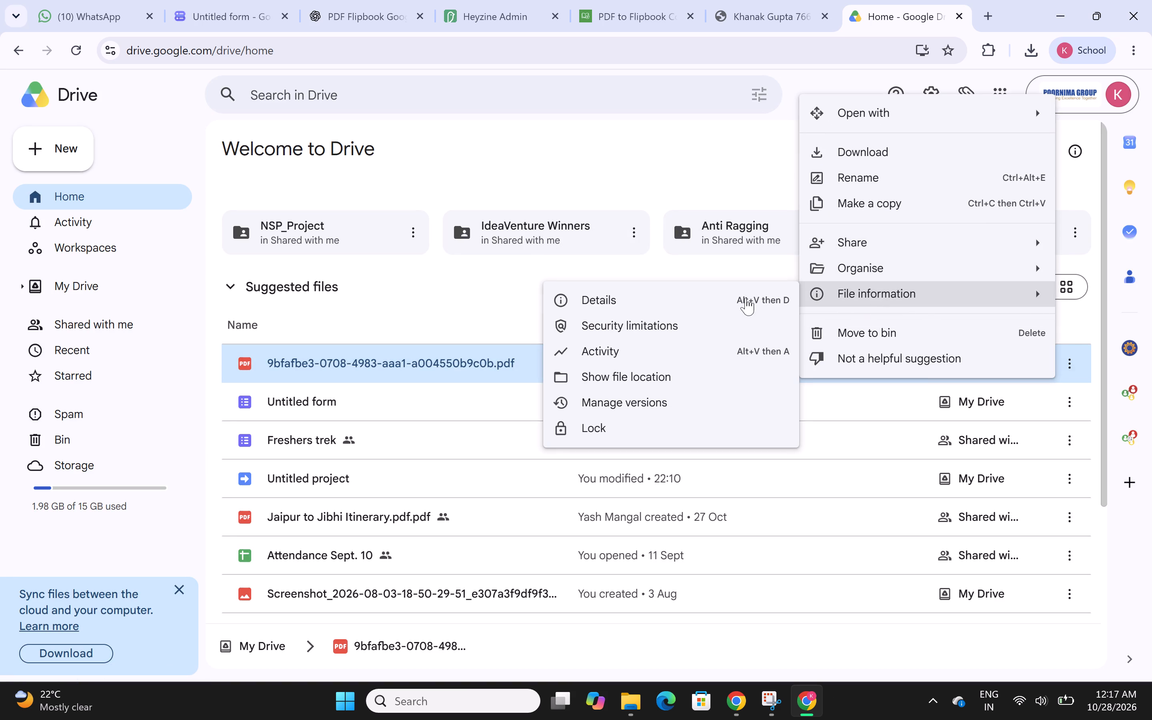
pyautogui.click(893, 171)
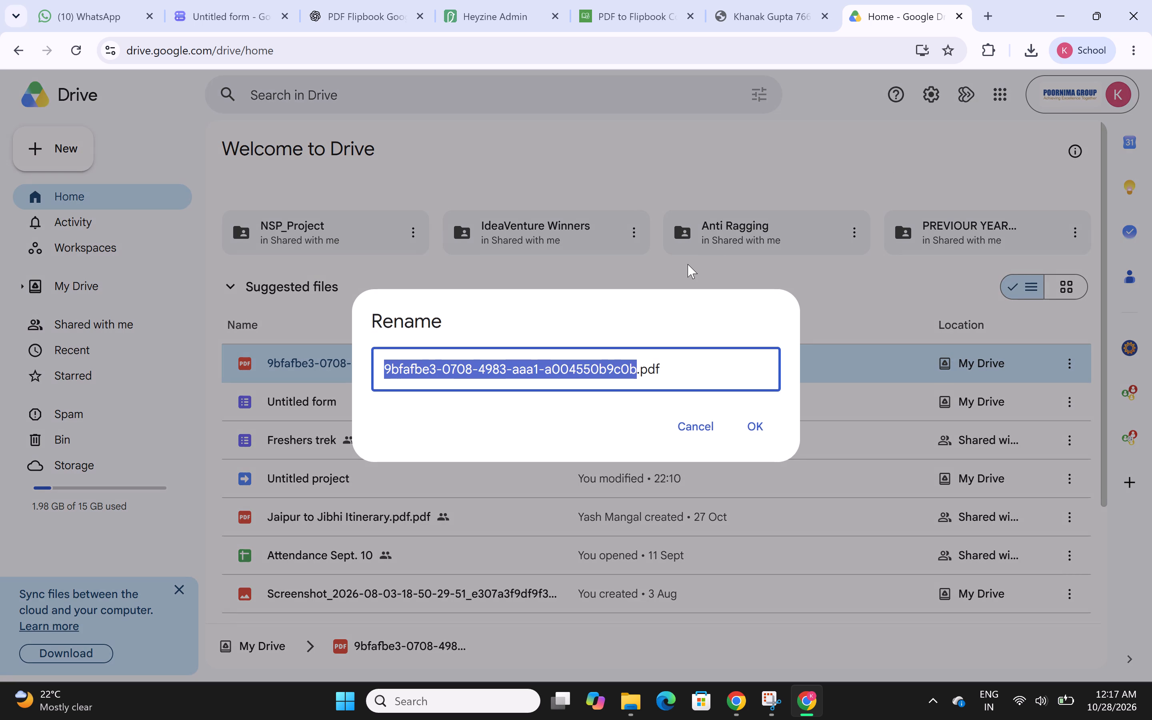
pyautogui.press('BackSpace')
pyautogui.write('JAIPUR TO JIBHI')
pyautogui.press('space')
pyautogui.write('ITE')
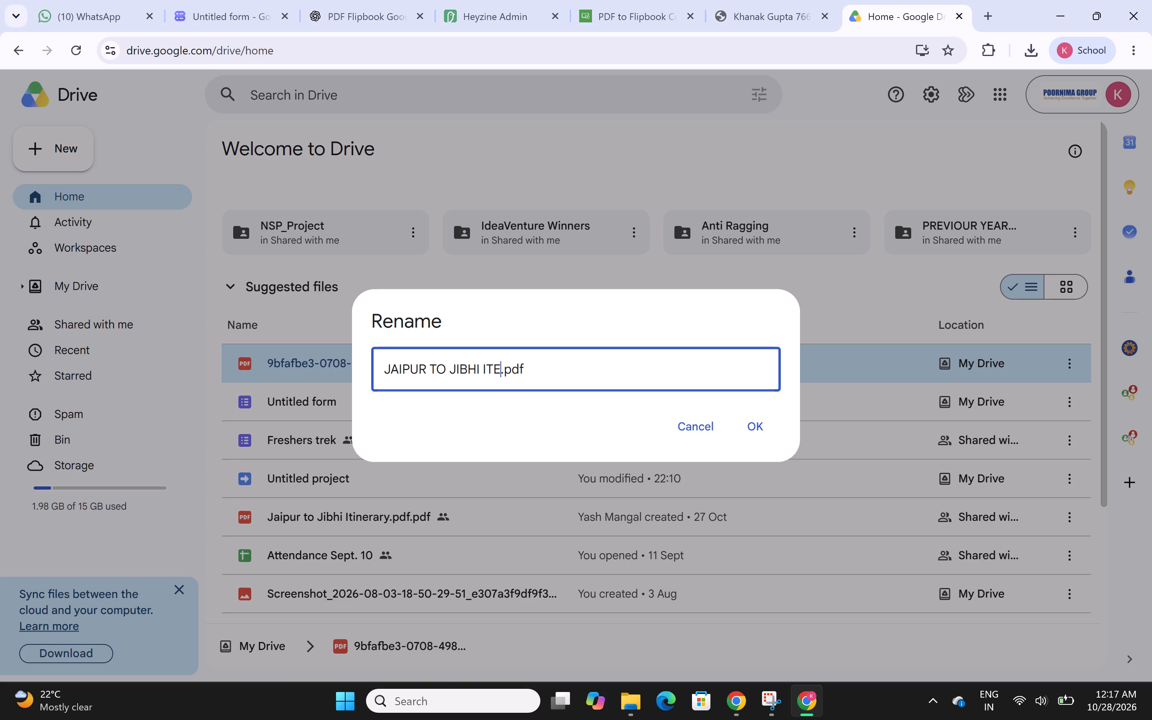
pyautogui.write('NE')
pyautogui.write('RARY')
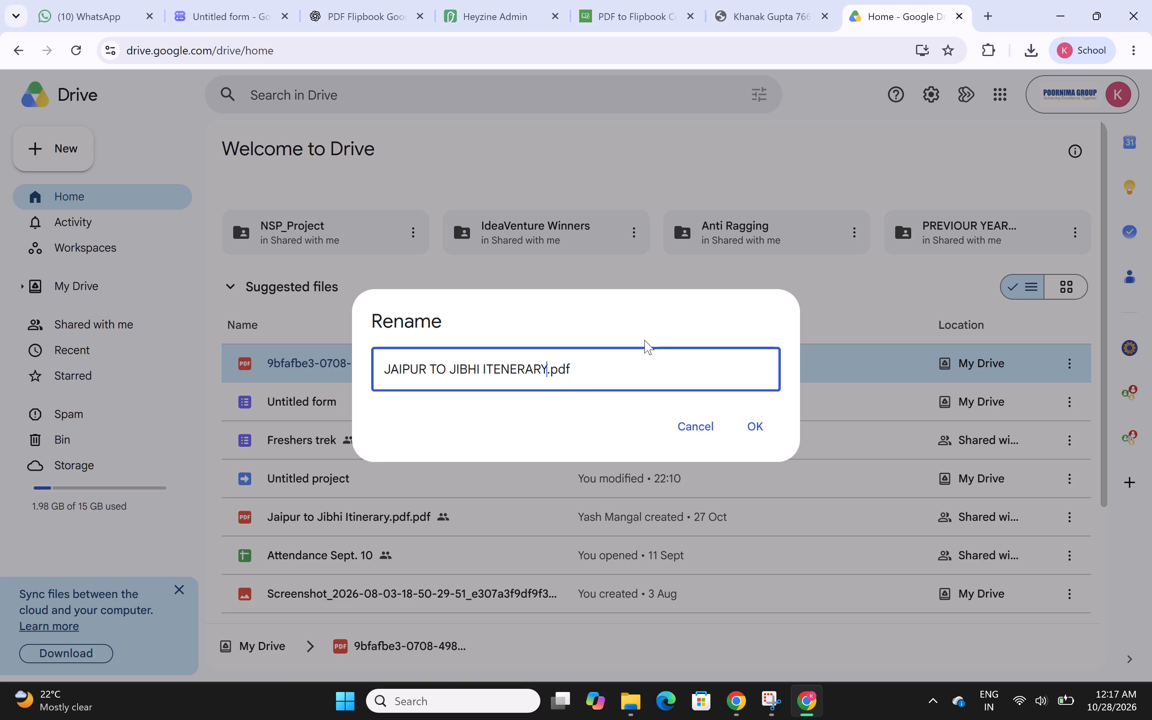
pyautogui.click(586, 376)
pyautogui.press('BackSpace')
pyautogui.press('BackSpace')
pyautogui.press('BackSpace')
pyautogui.write('PDF')
pyautogui.press('Return')
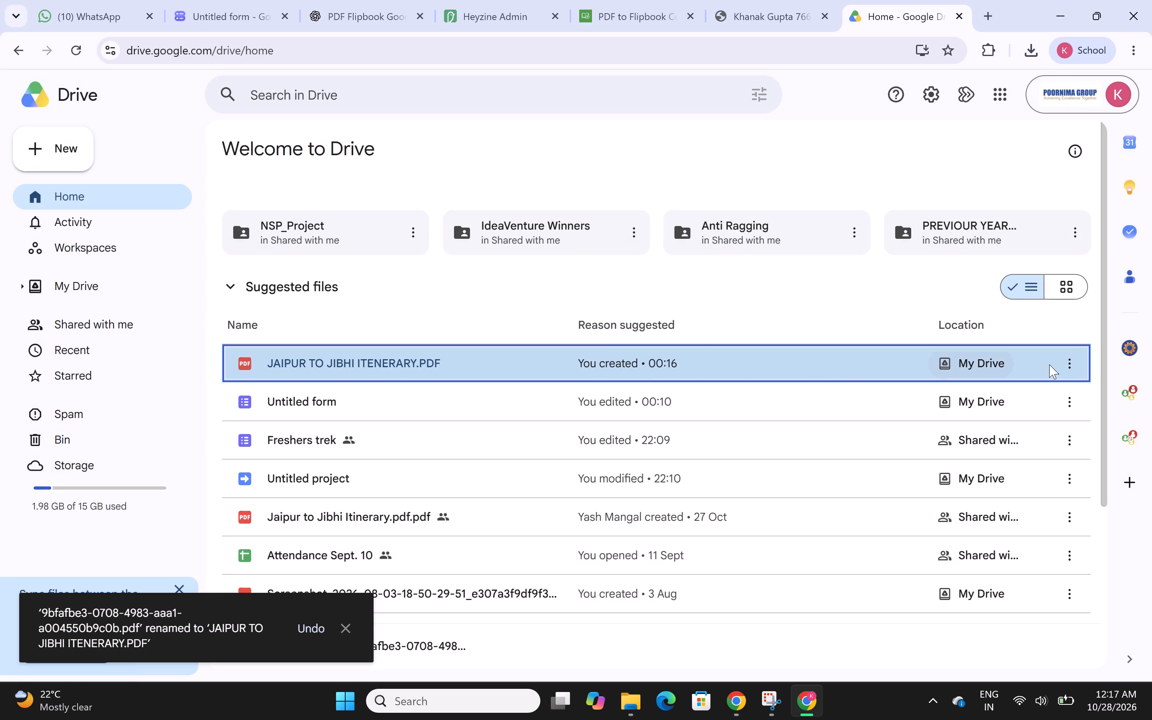
pyautogui.click(1062, 365)
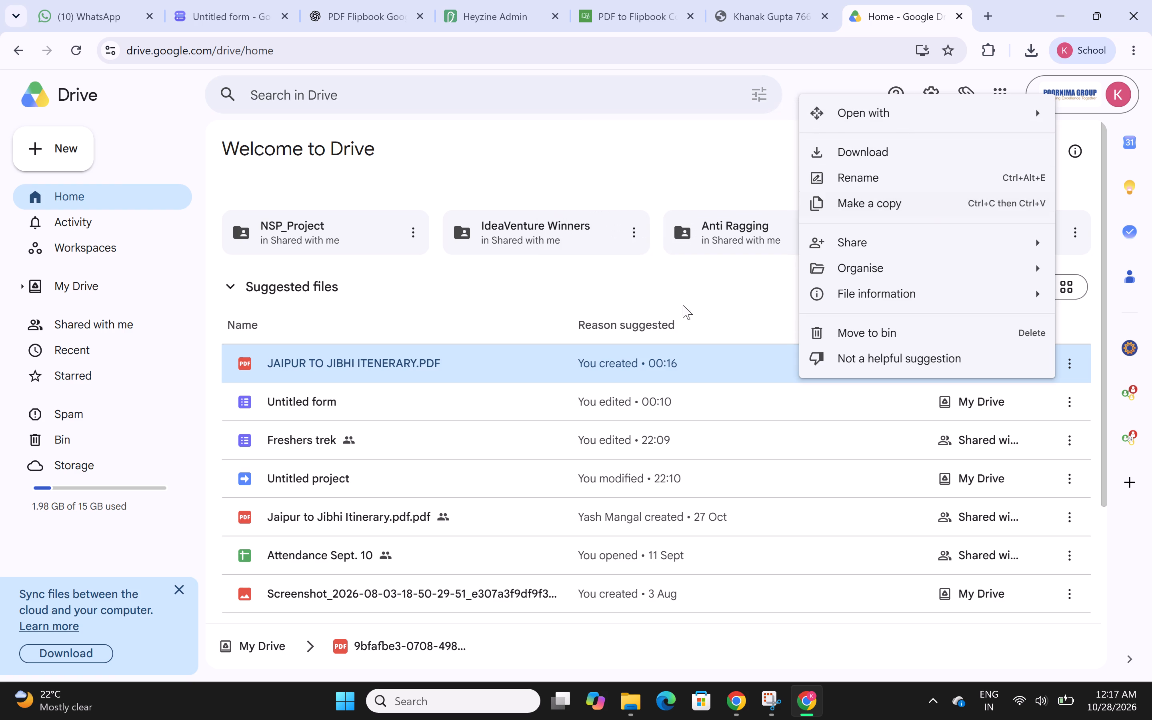
pyautogui.click(746, 342)
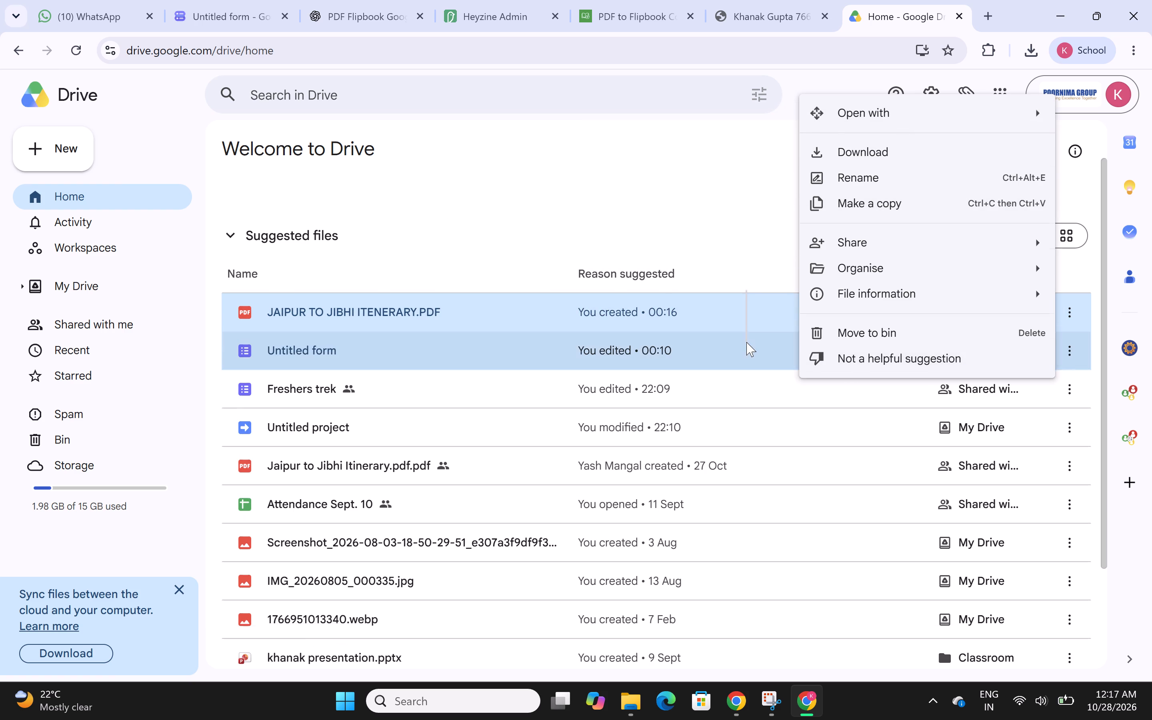
pyautogui.doubleClick(744, 320)
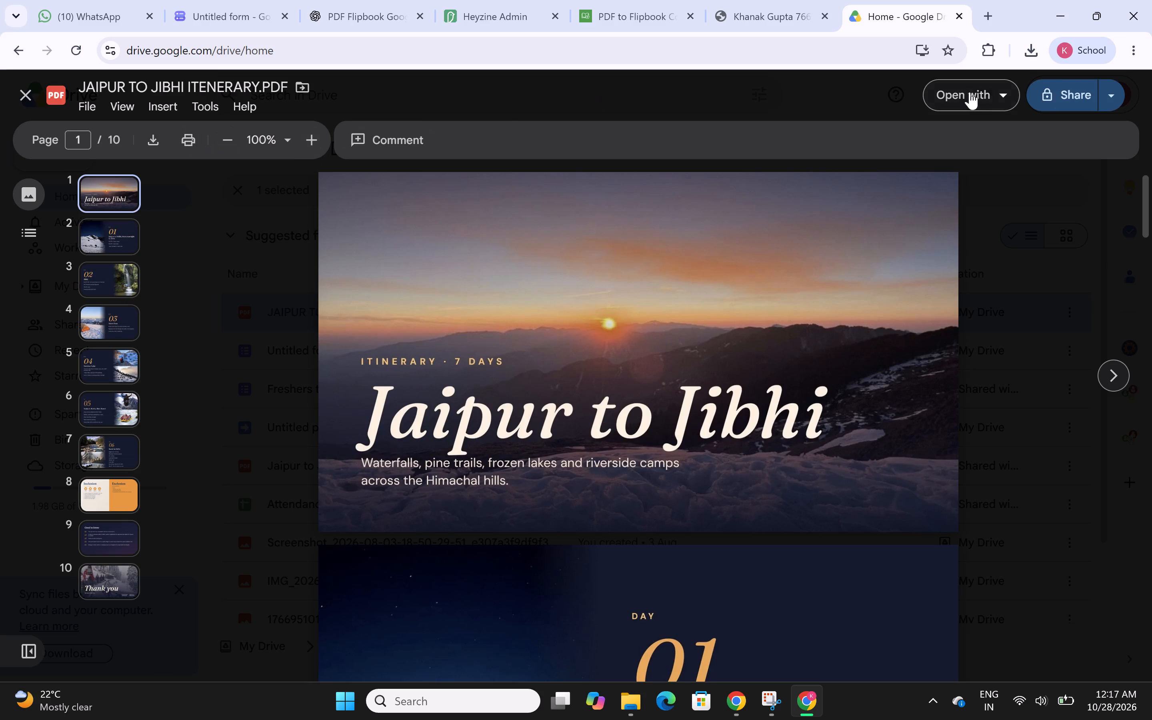
pyautogui.click(1057, 87)
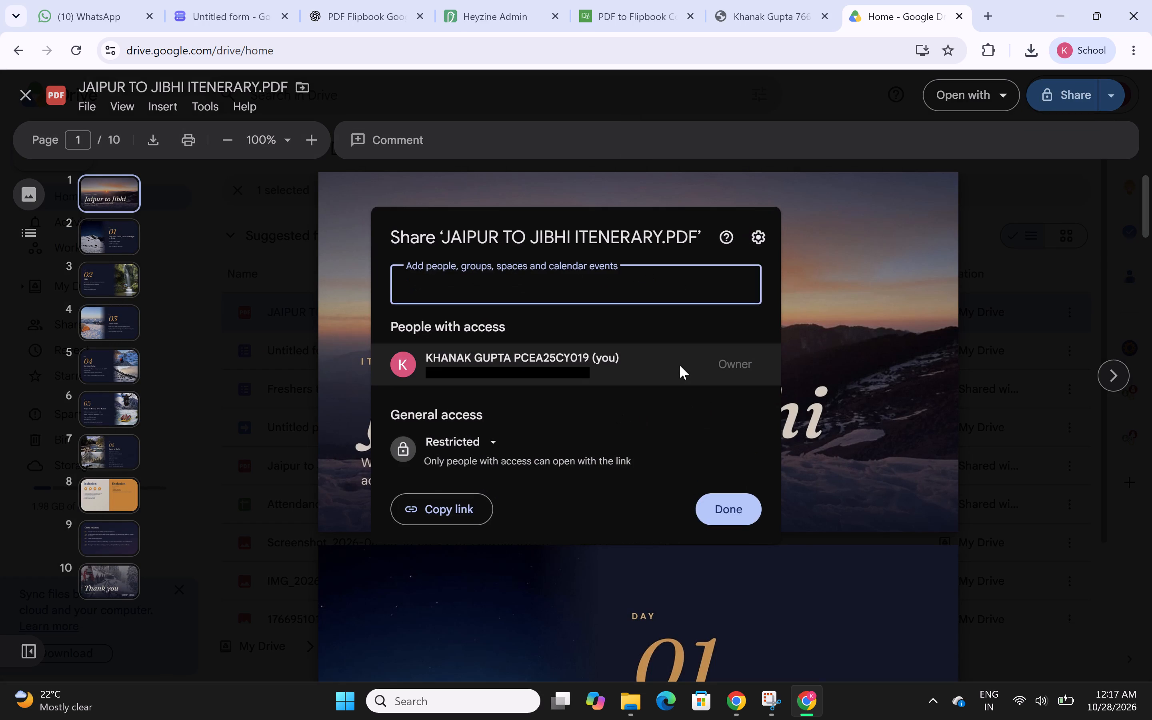
pyautogui.click(454, 524)
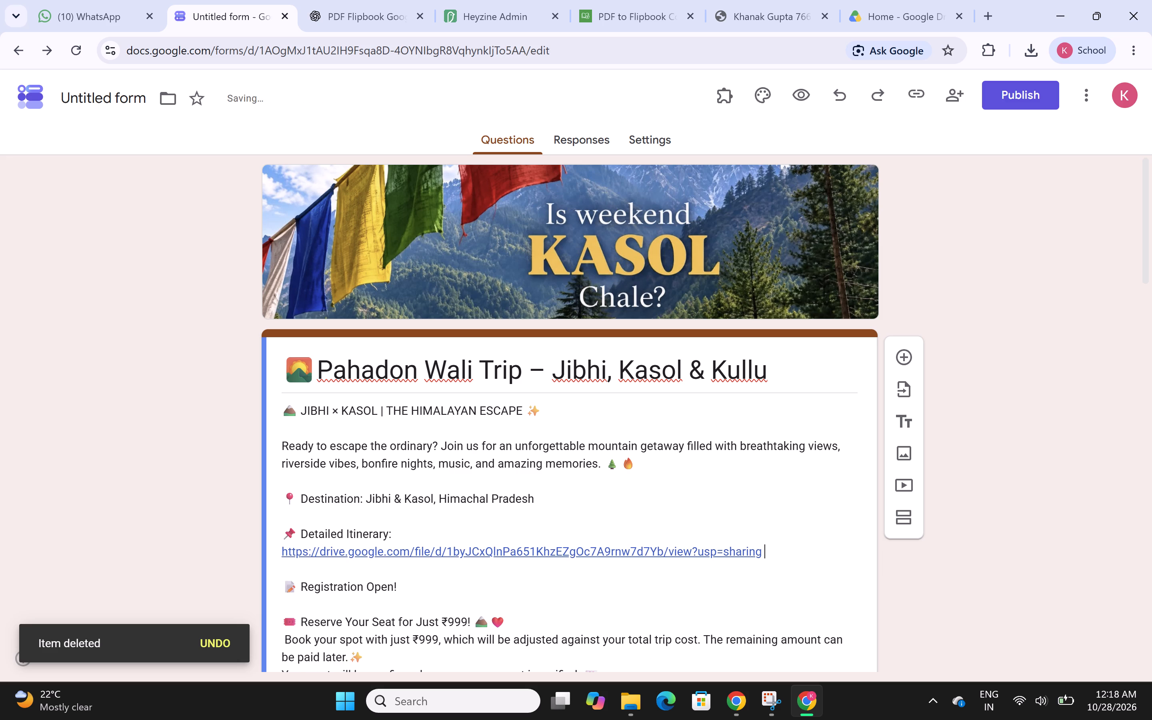
# Review the whole trip form, from the header image and description through the registration questions to the payment QR and payment screenshot upload.
pyautogui.scroll(-4, 544, 619)
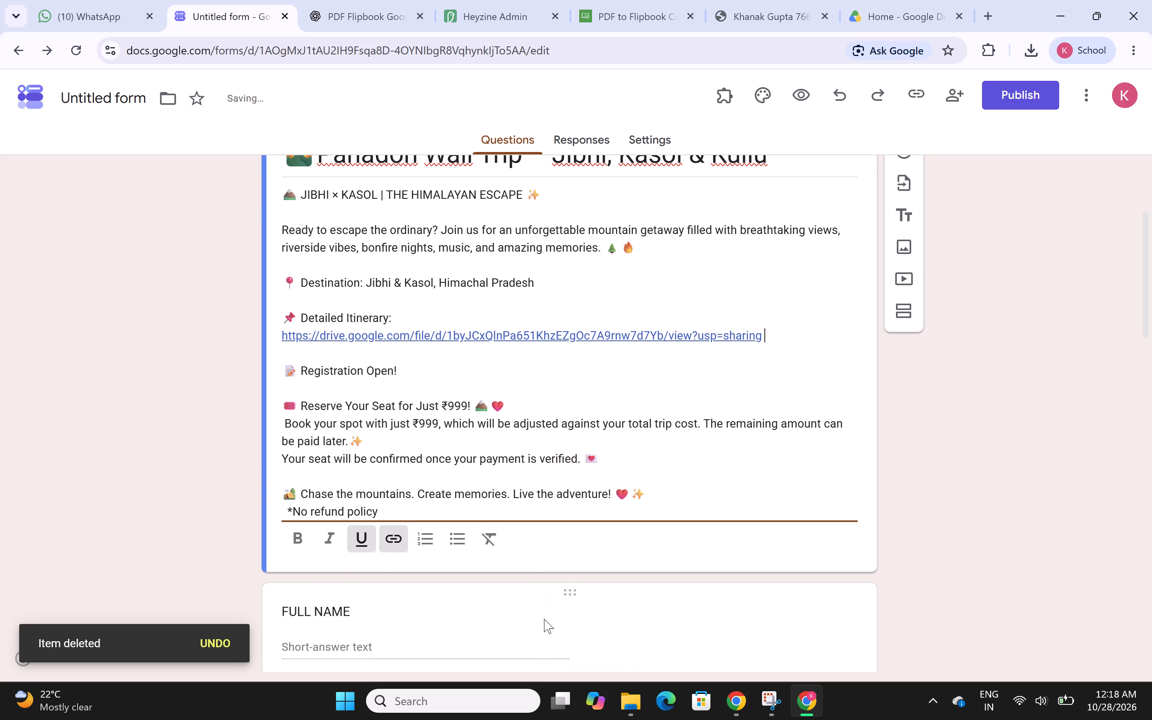
pyautogui.scroll(-7, 544, 619)
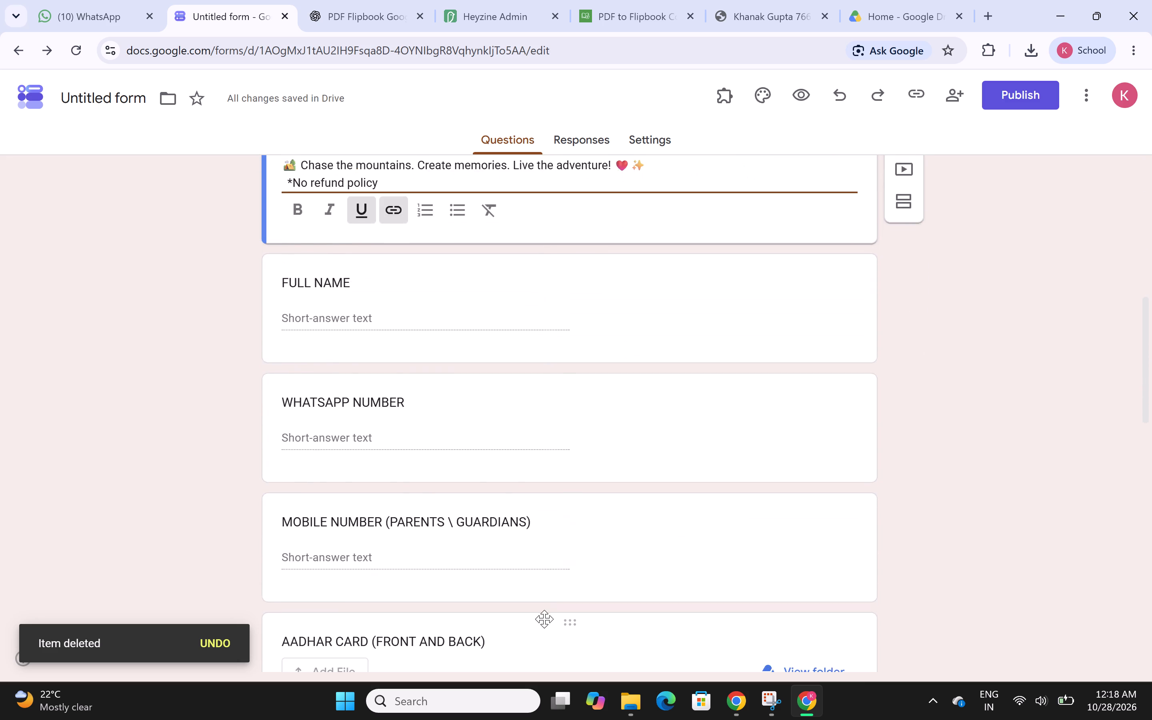
pyautogui.scroll(-6, 544, 619)
pyautogui.scroll(4, 544, 619)
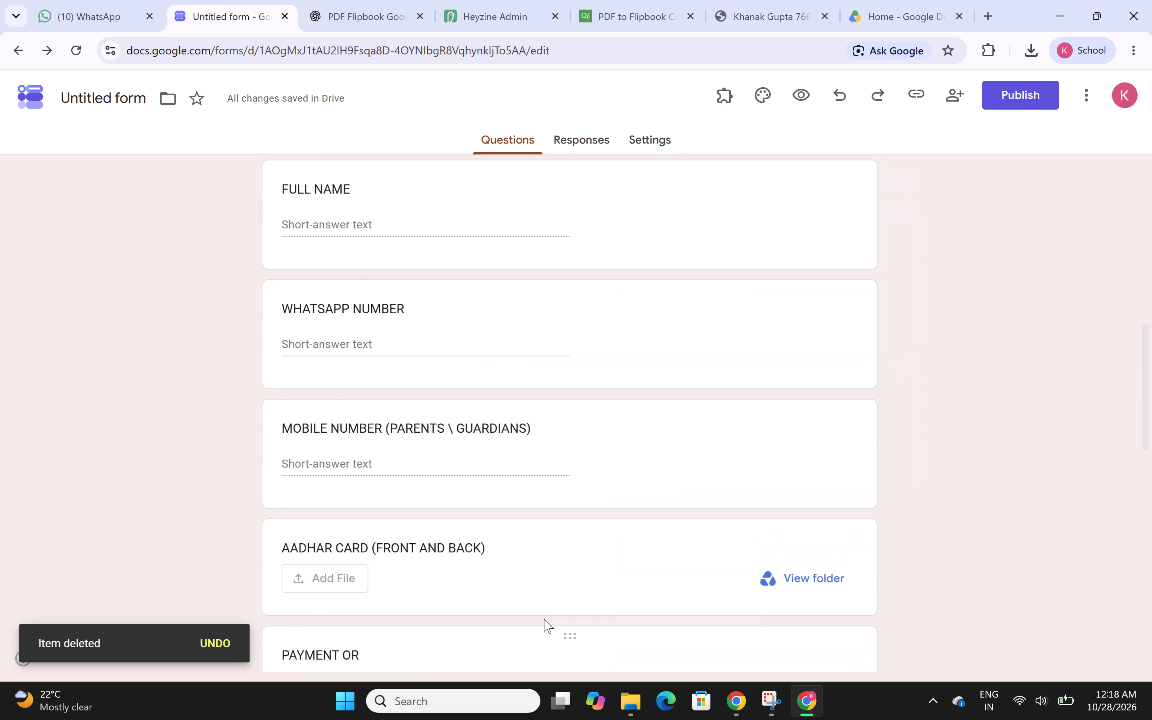
pyautogui.scroll(3, 544, 619)
pyautogui.scroll(-2, 625, 540)
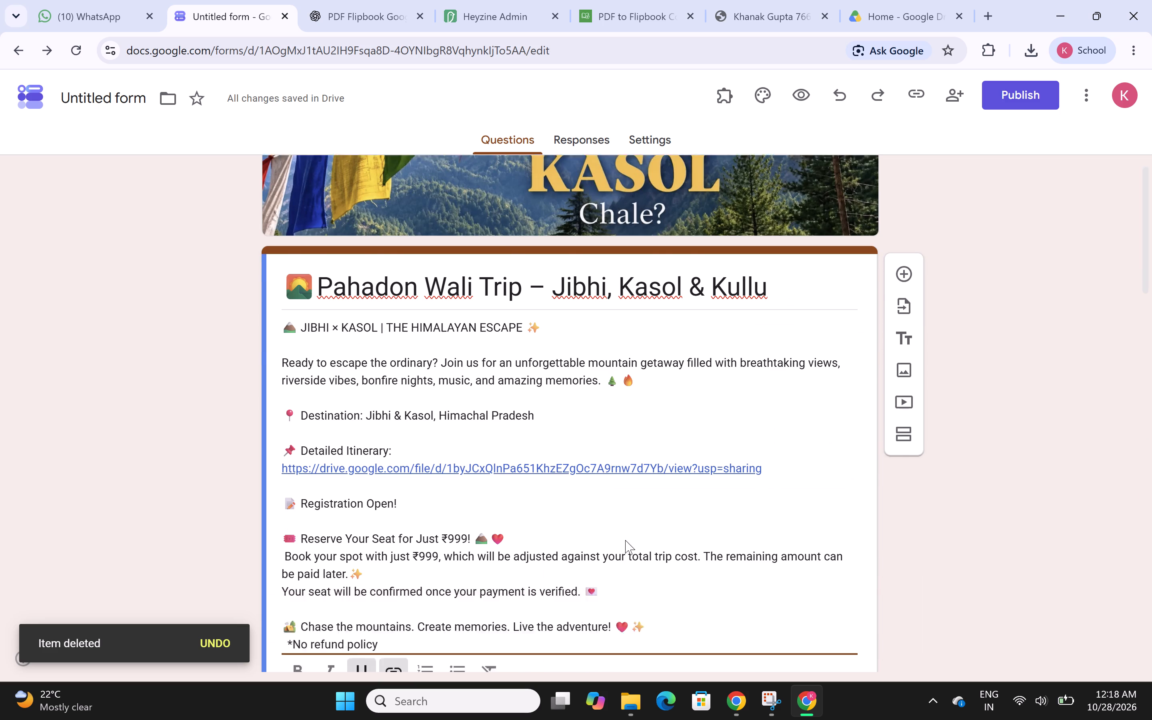
pyautogui.scroll(-7, 625, 540)
pyautogui.scroll(5, 625, 540)
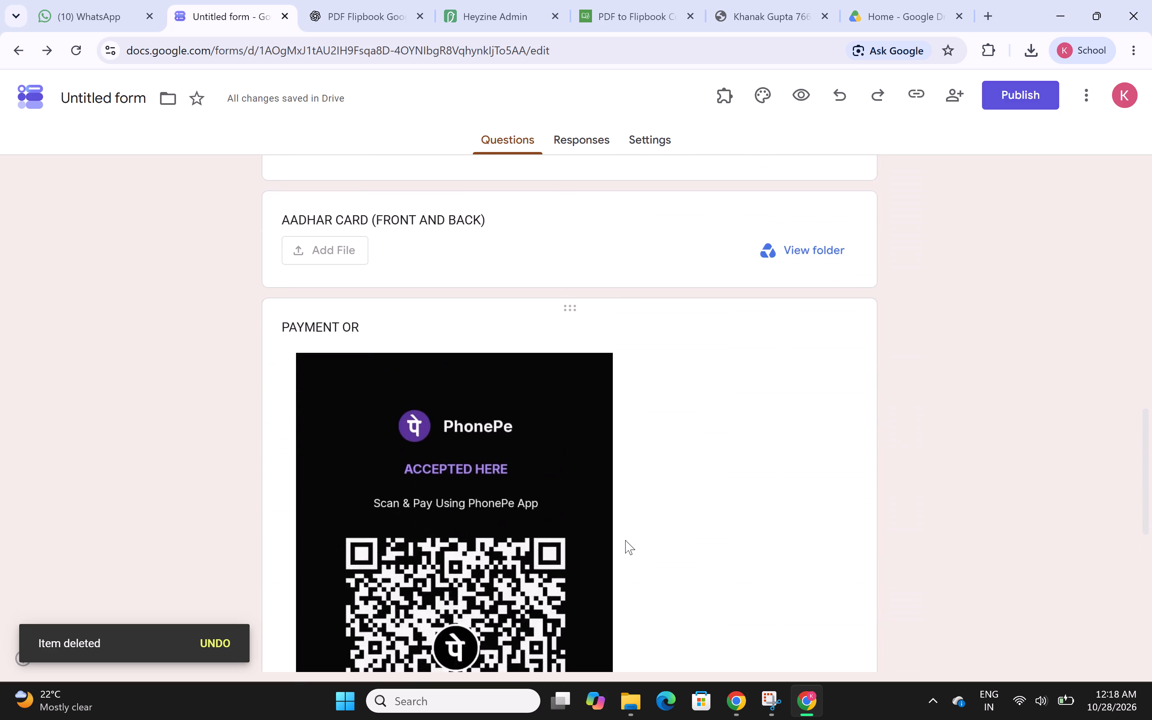
pyautogui.scroll(3, 625, 540)
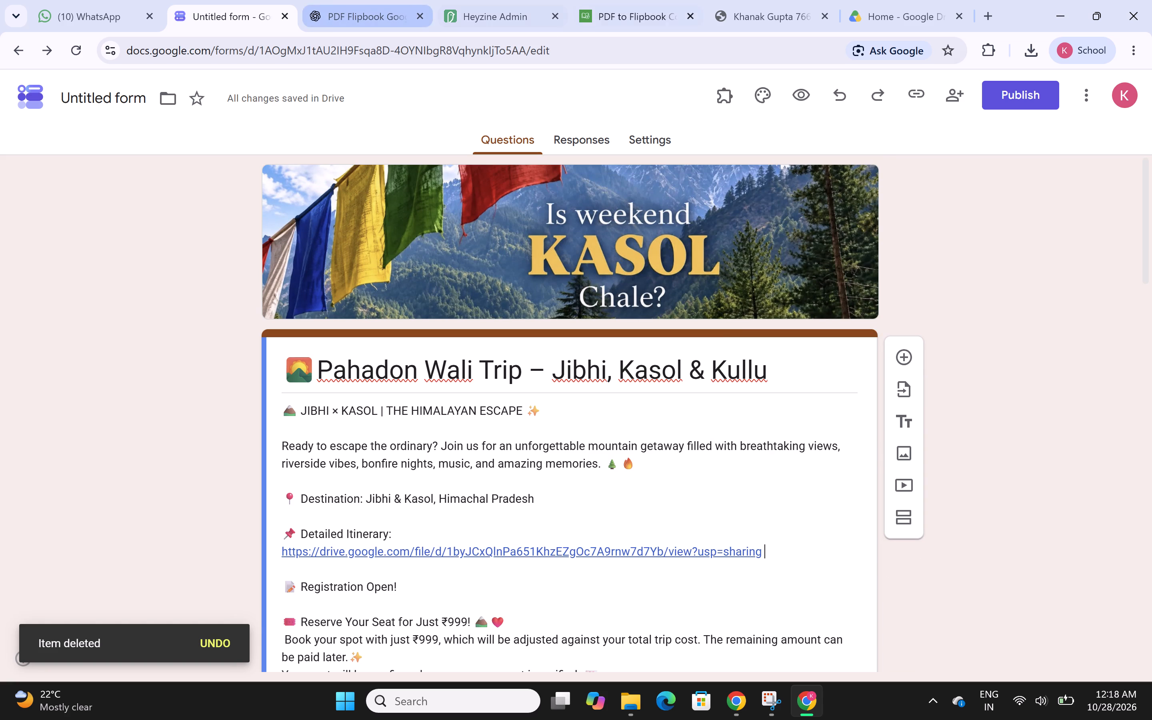
pyautogui.scroll(-2, 814, 507)
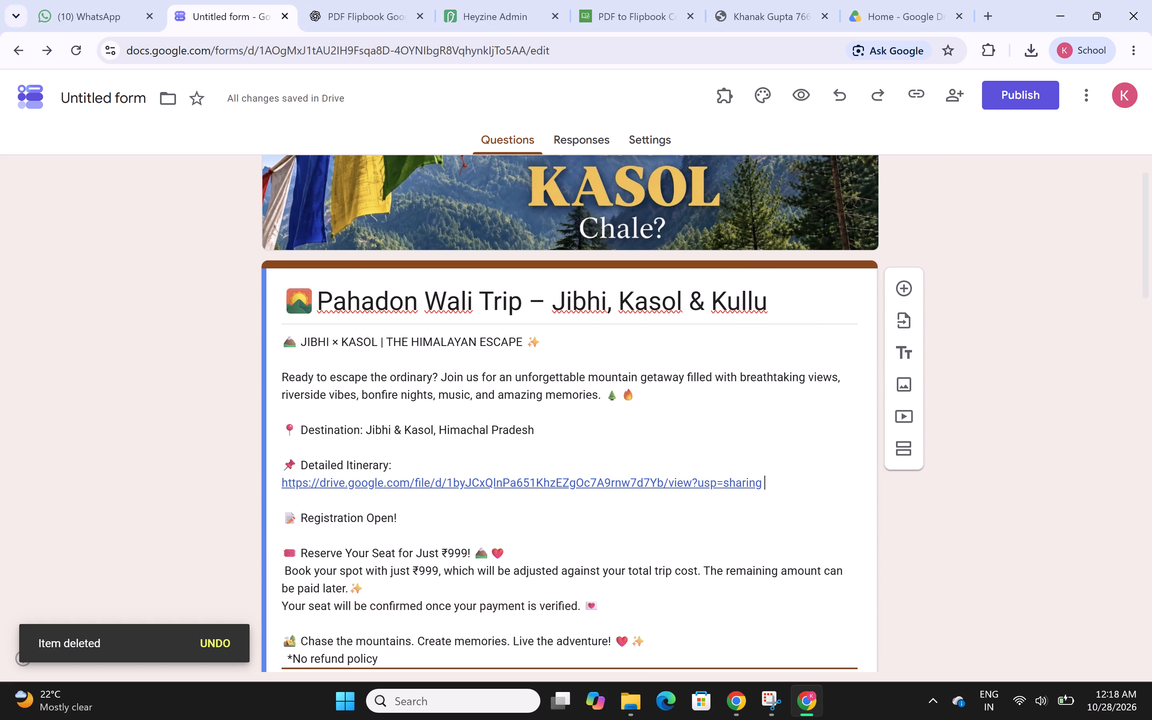
pyautogui.scroll(-11, 814, 507)
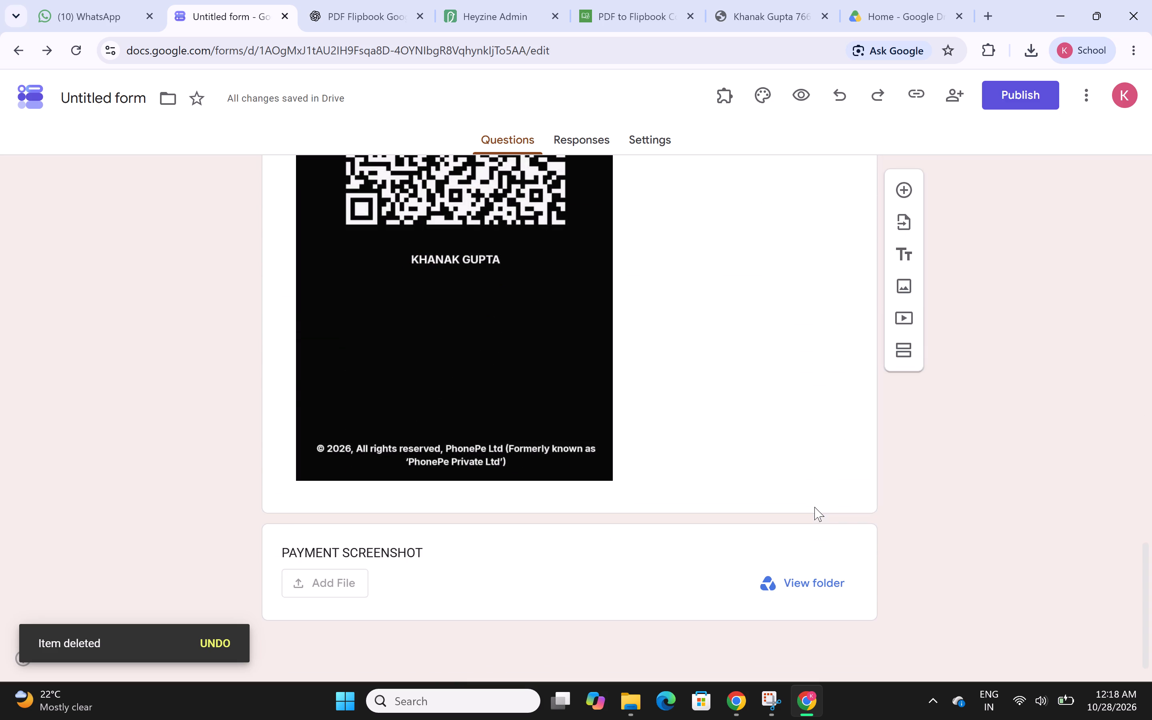
pyautogui.scroll(11, 814, 507)
pyautogui.scroll(-1, 750, 407)
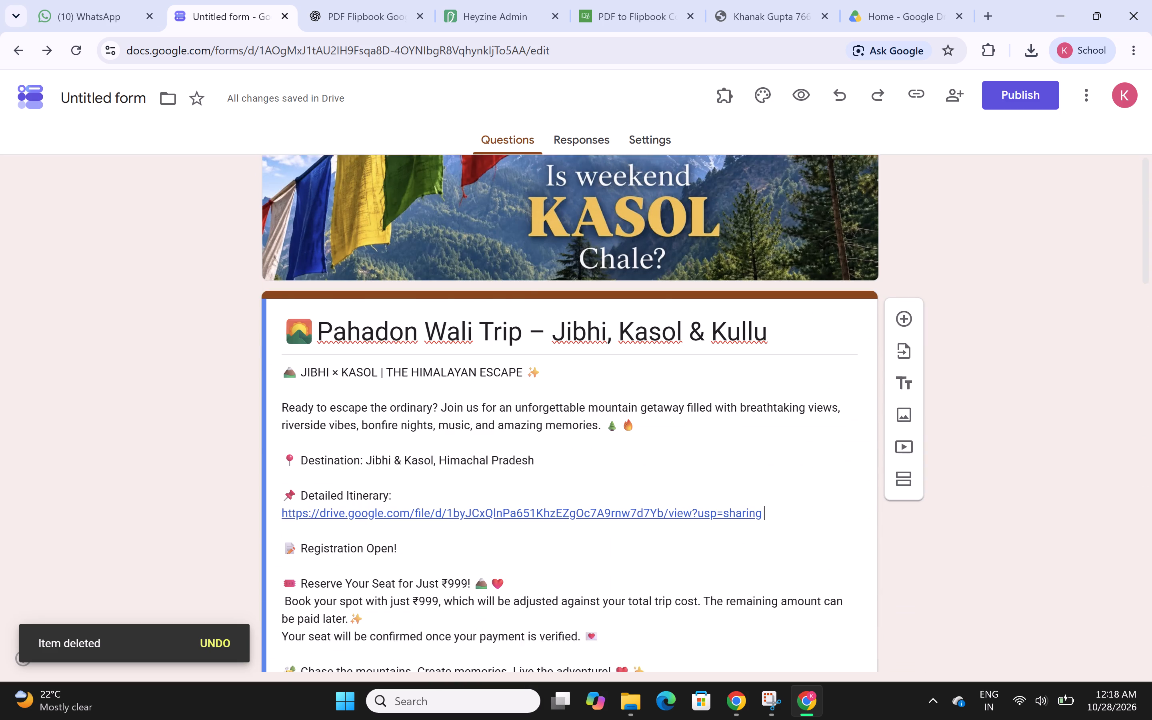
pyautogui.scroll(-8, 750, 407)
pyautogui.scroll(9, 750, 407)
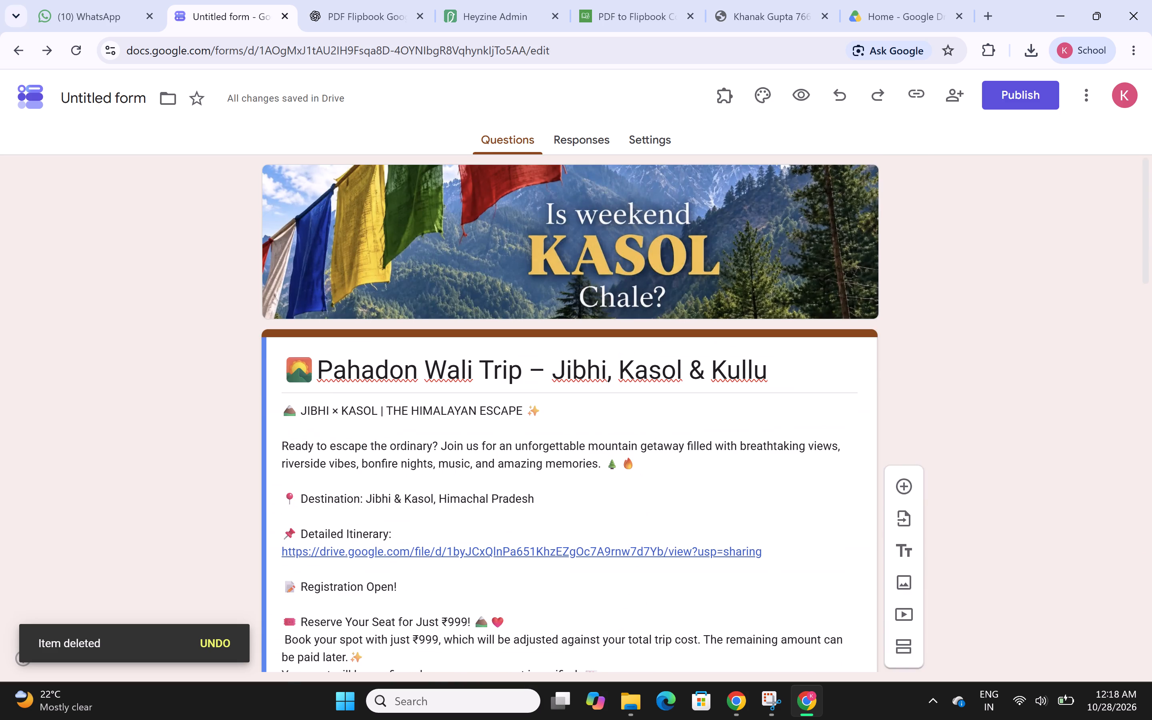
pyautogui.scroll(-2, 750, 407)
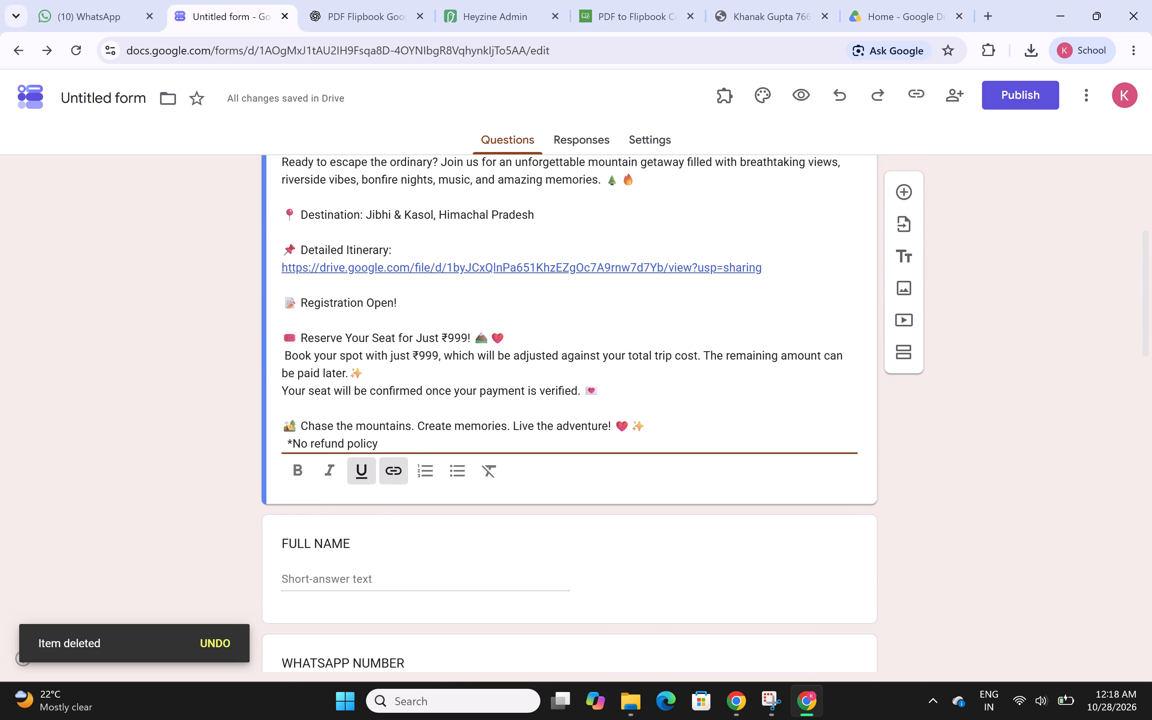
pyautogui.scroll(-3, 750, 407)
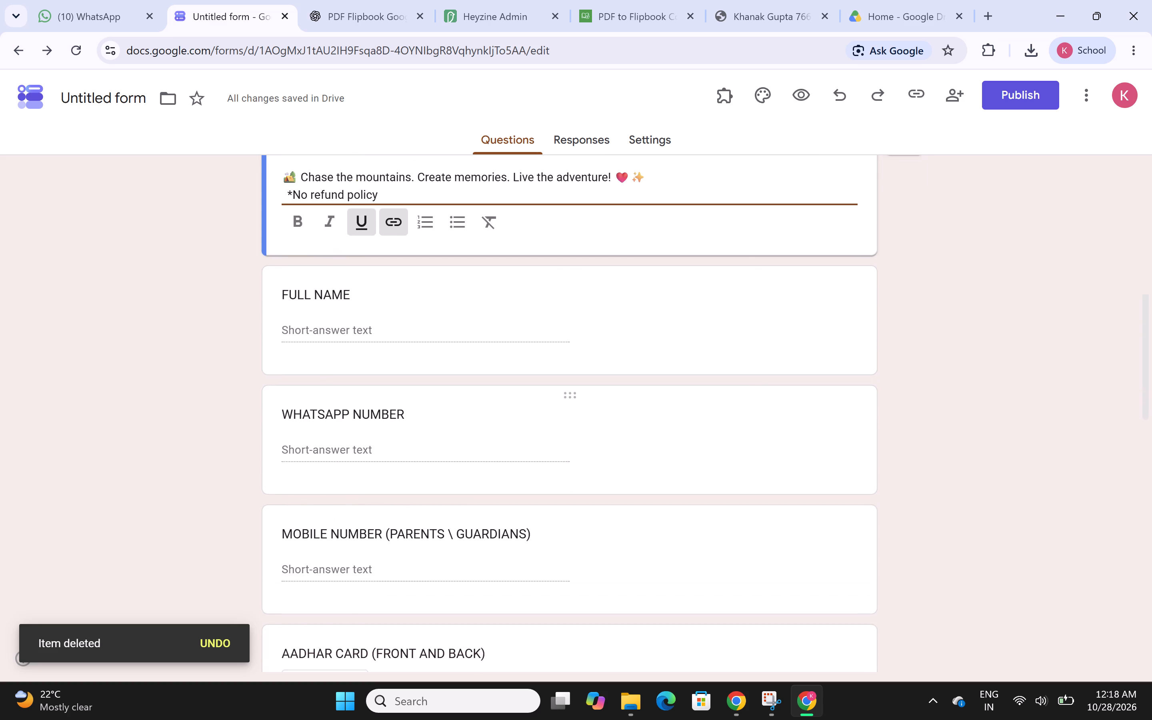
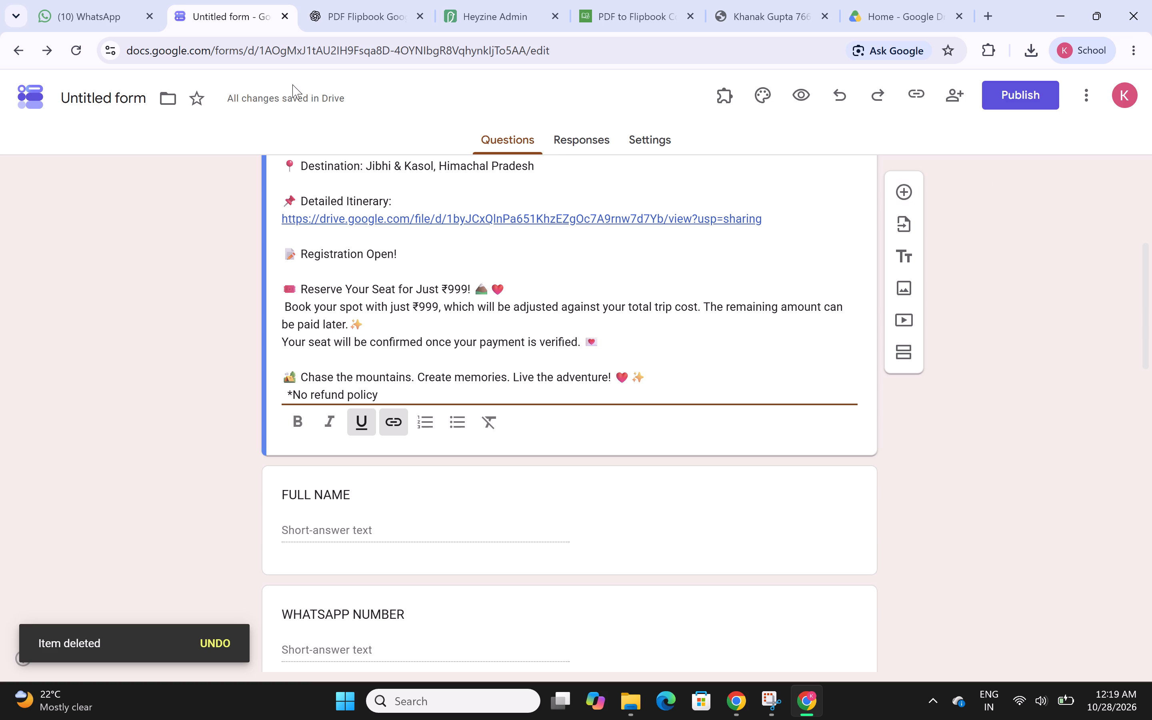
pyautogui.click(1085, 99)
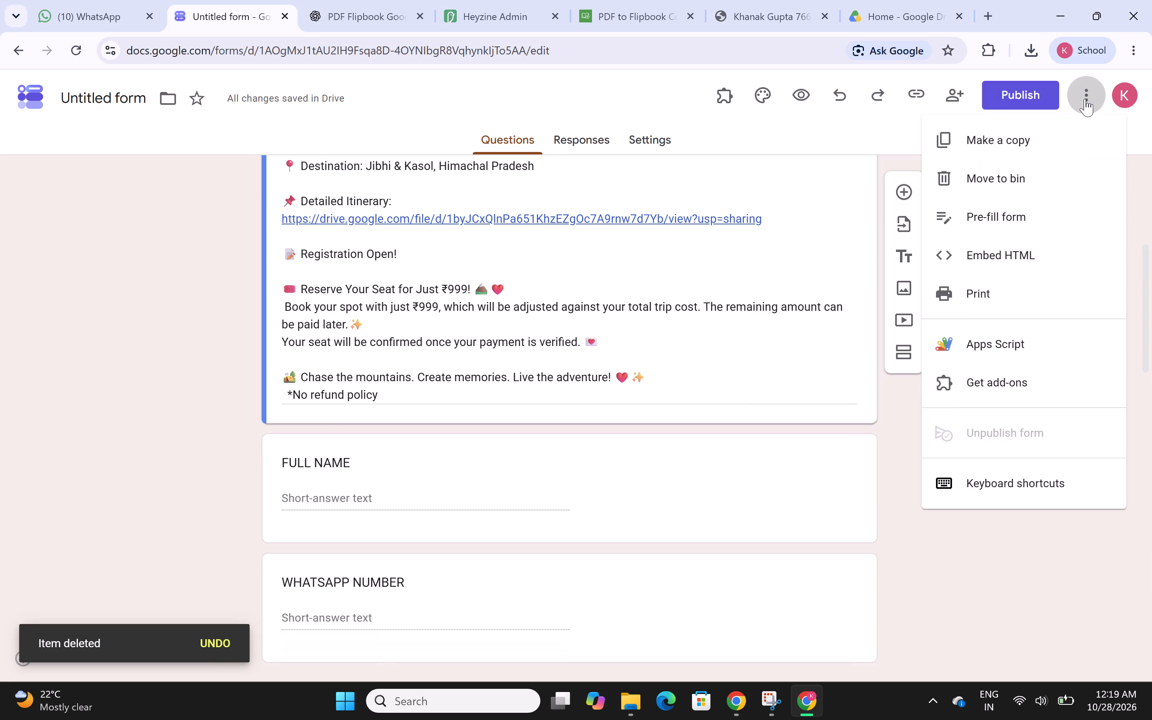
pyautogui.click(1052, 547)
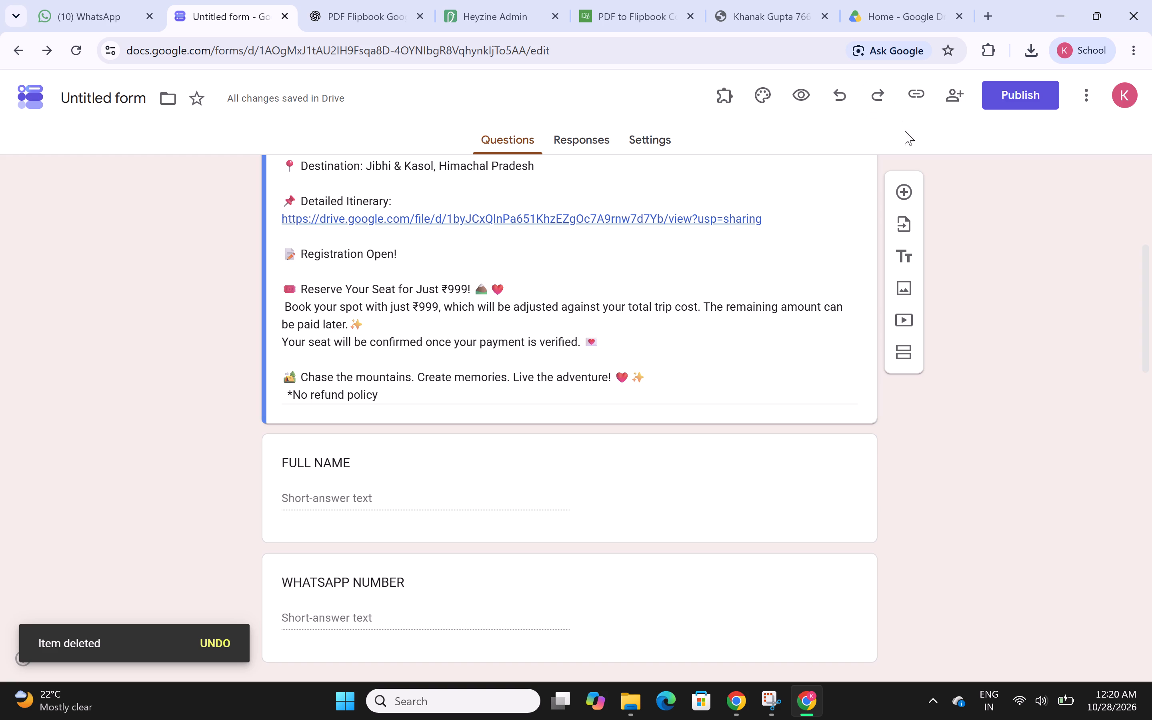
# Add a new blank question directly below the trip form's description, above the FULL NAME question.
pyautogui.click(904, 187)
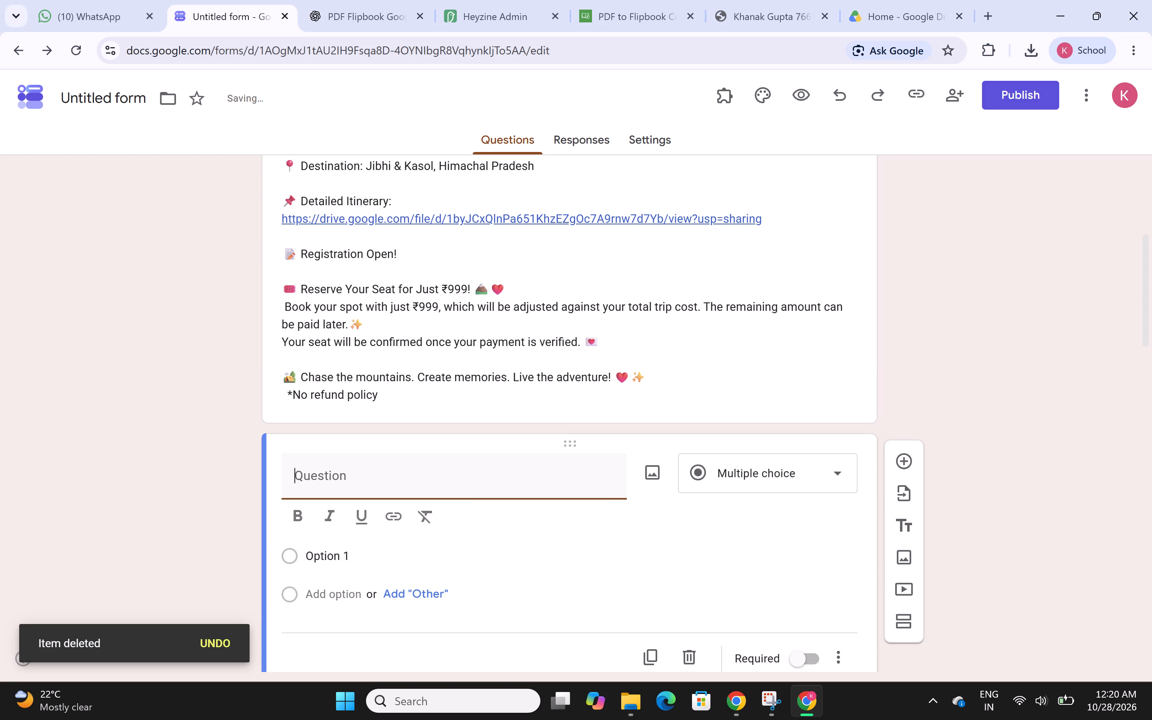
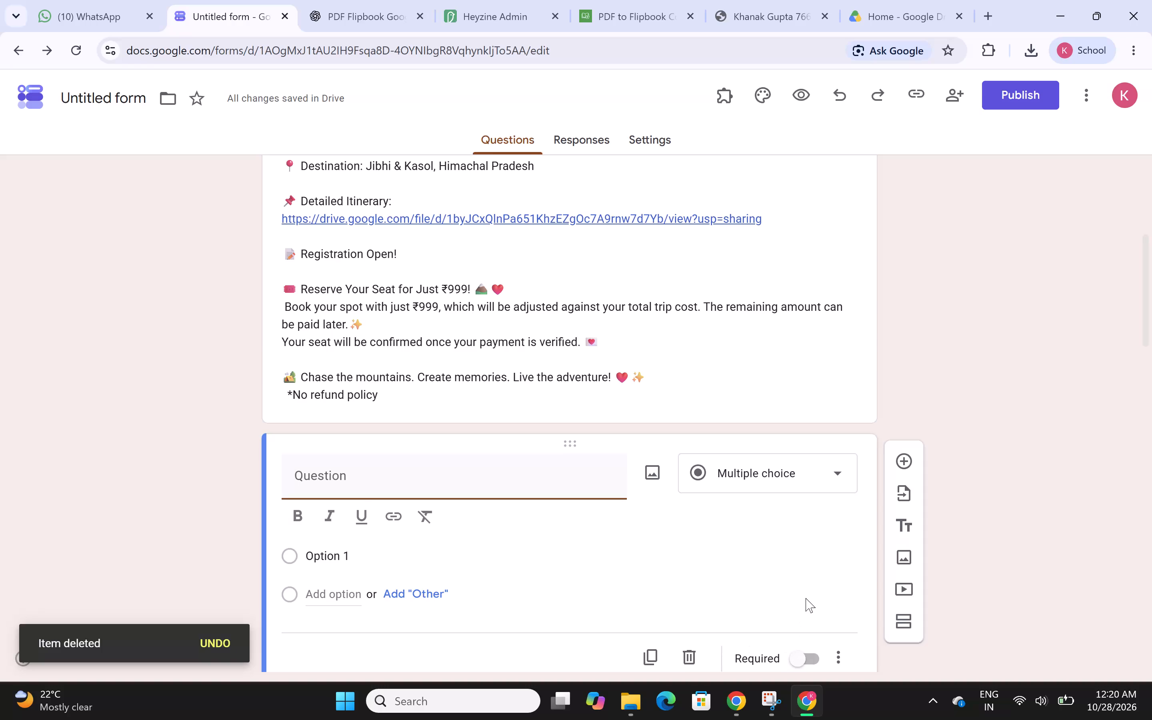
# Delete the blank multiple-choice question between the trip form's description and the FULL NAME question.
pyautogui.scroll(-1, 806, 598)
pyautogui.click(695, 596)
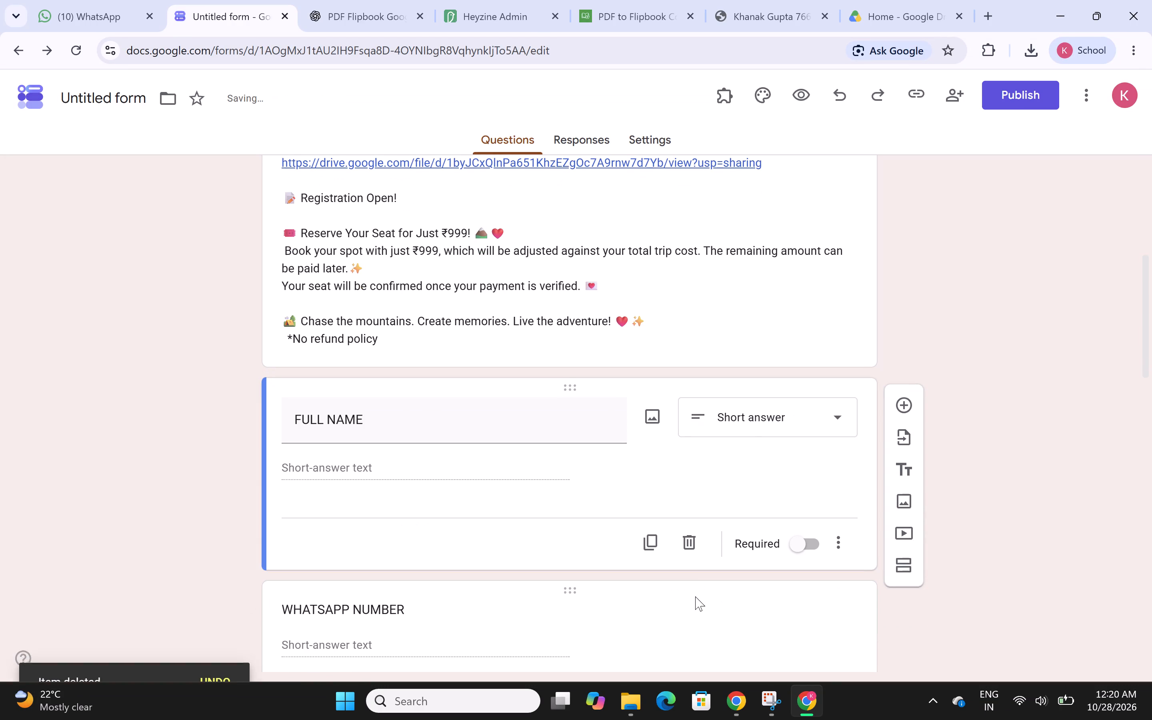
# Start publishing the trip form, open the management of its responders, and open the Editor view general access choices.
pyautogui.scroll(-9, 696, 477)
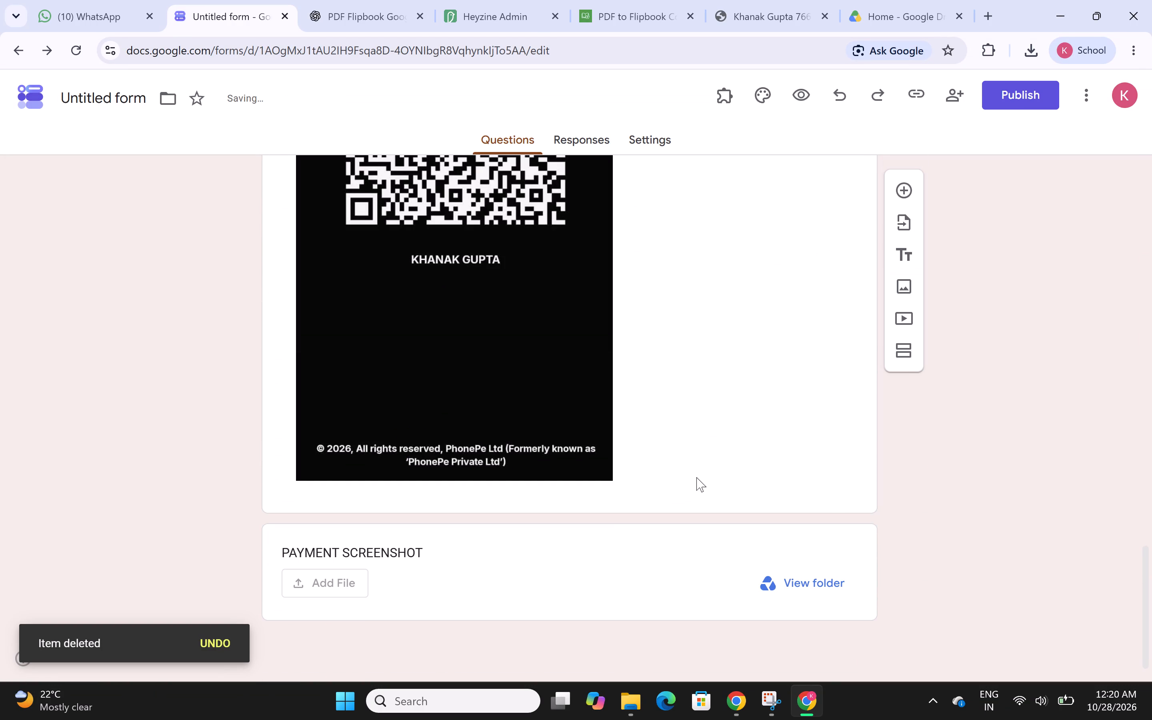
pyautogui.click(1047, 88)
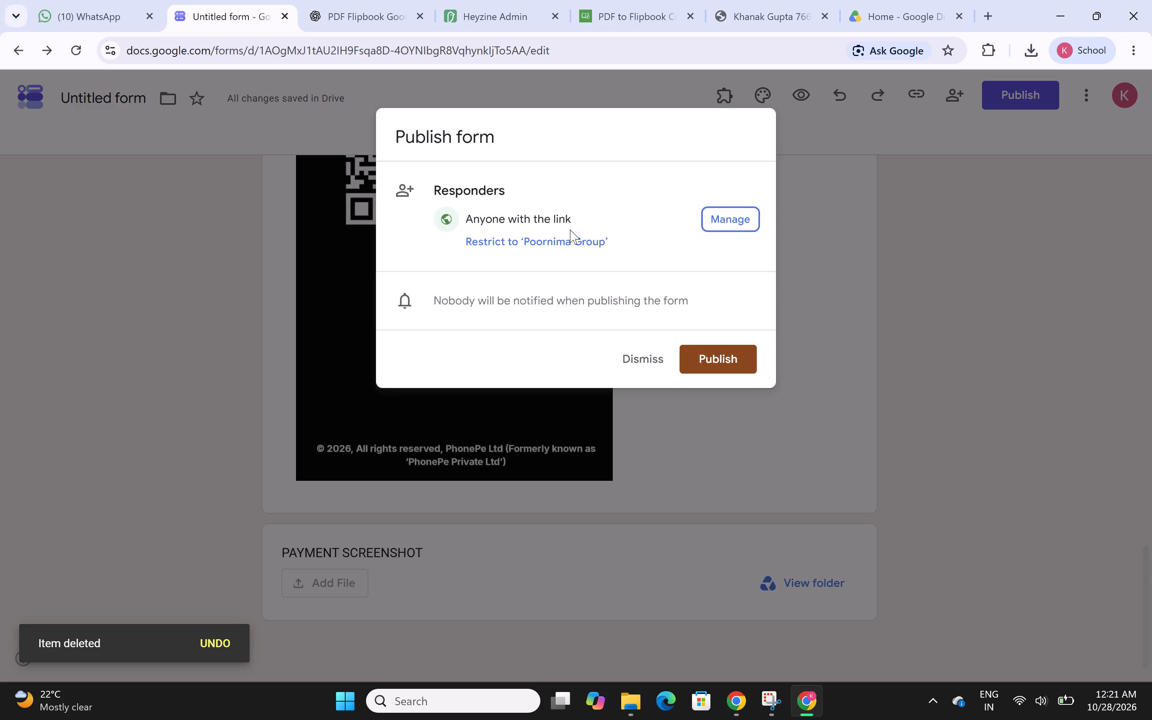
pyautogui.click(741, 211)
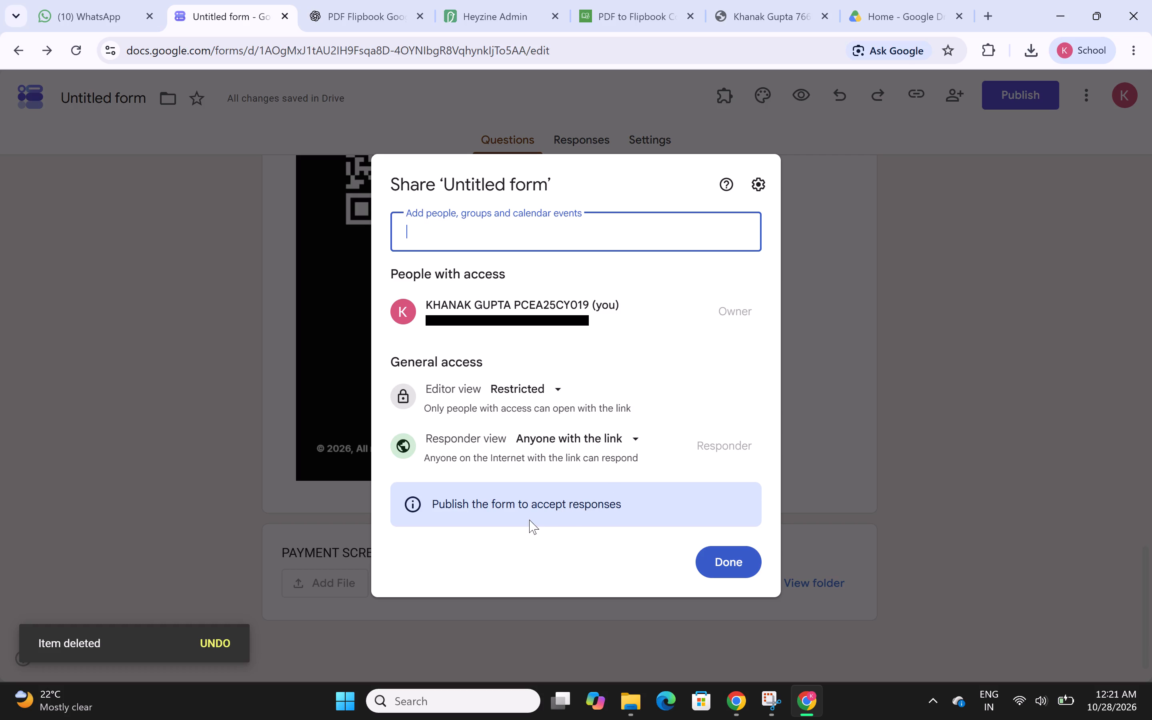
pyautogui.click(536, 379)
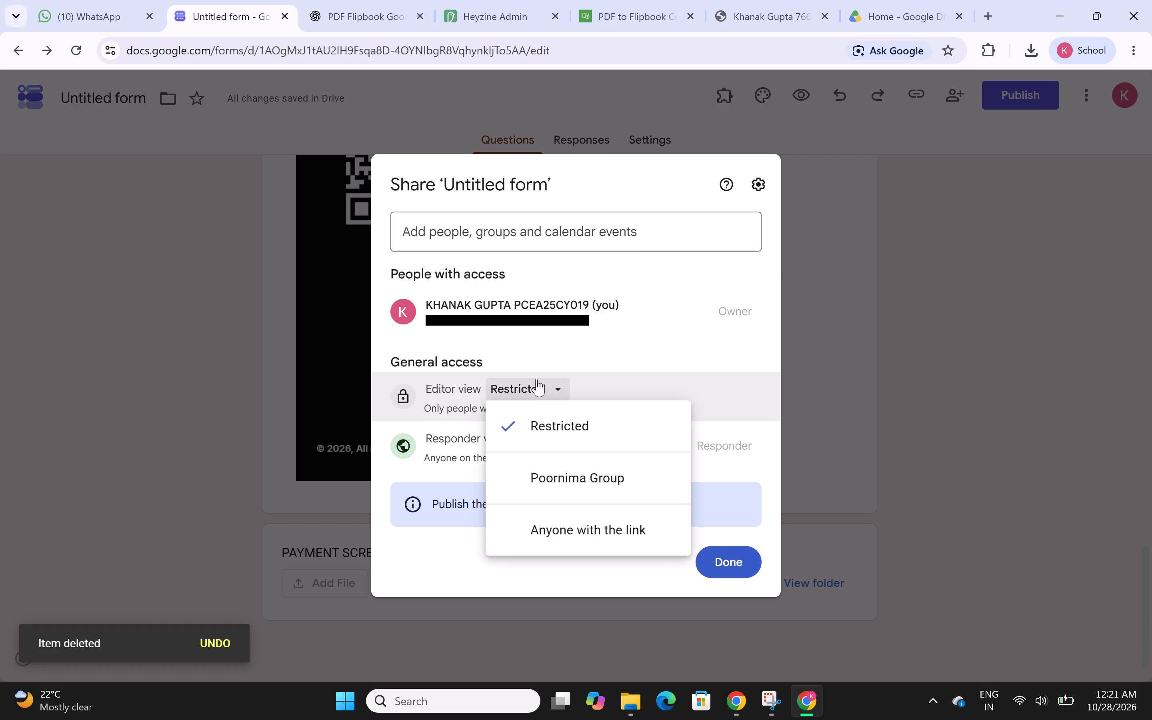
# Set the form's editor view access to Anyone with the link.
pyautogui.click(573, 520)
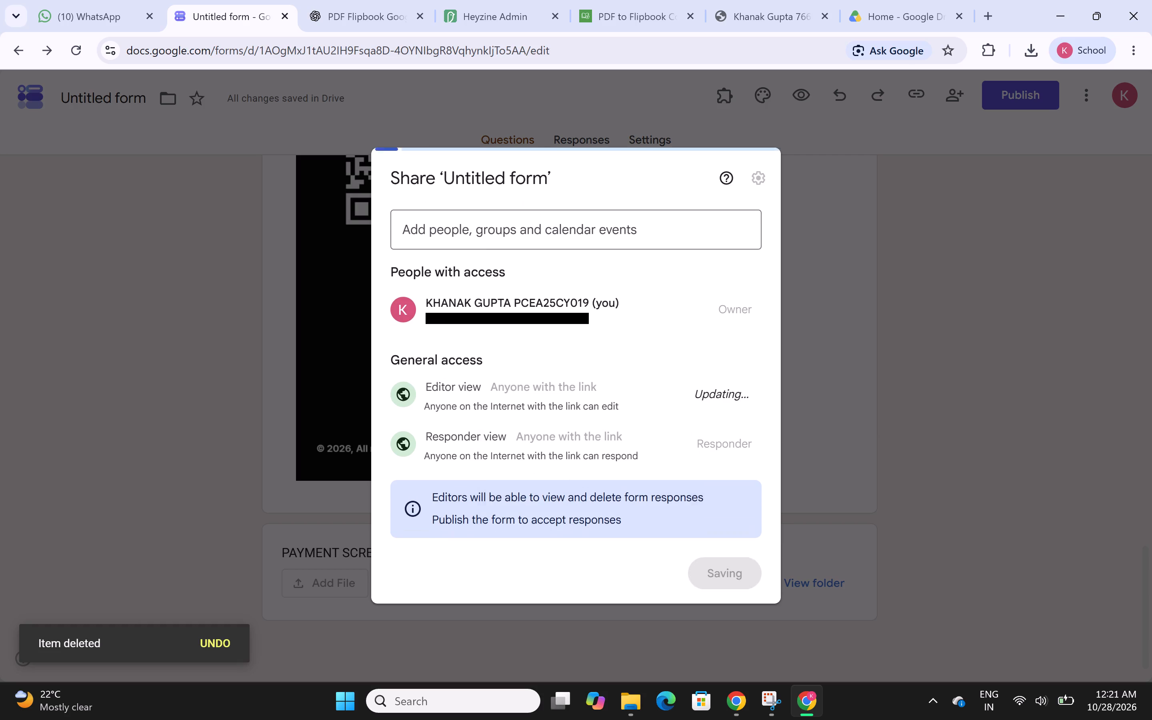
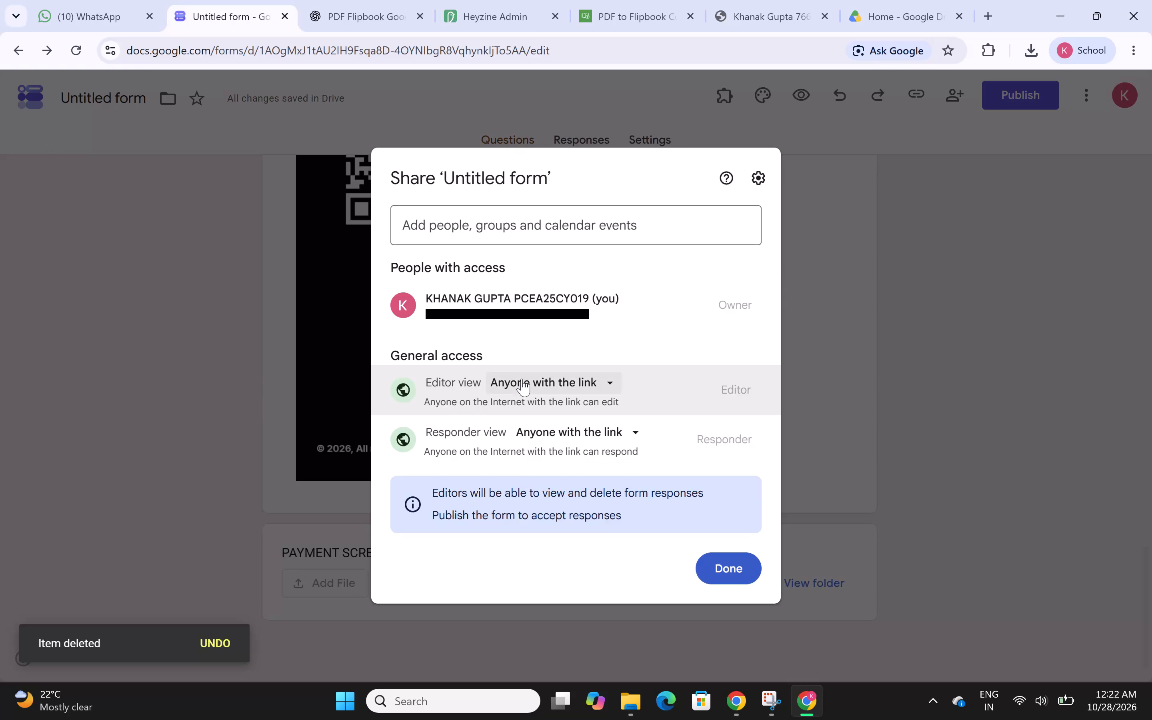
# Change the form's editor view access to Poornima Group.
pyautogui.click(567, 385)
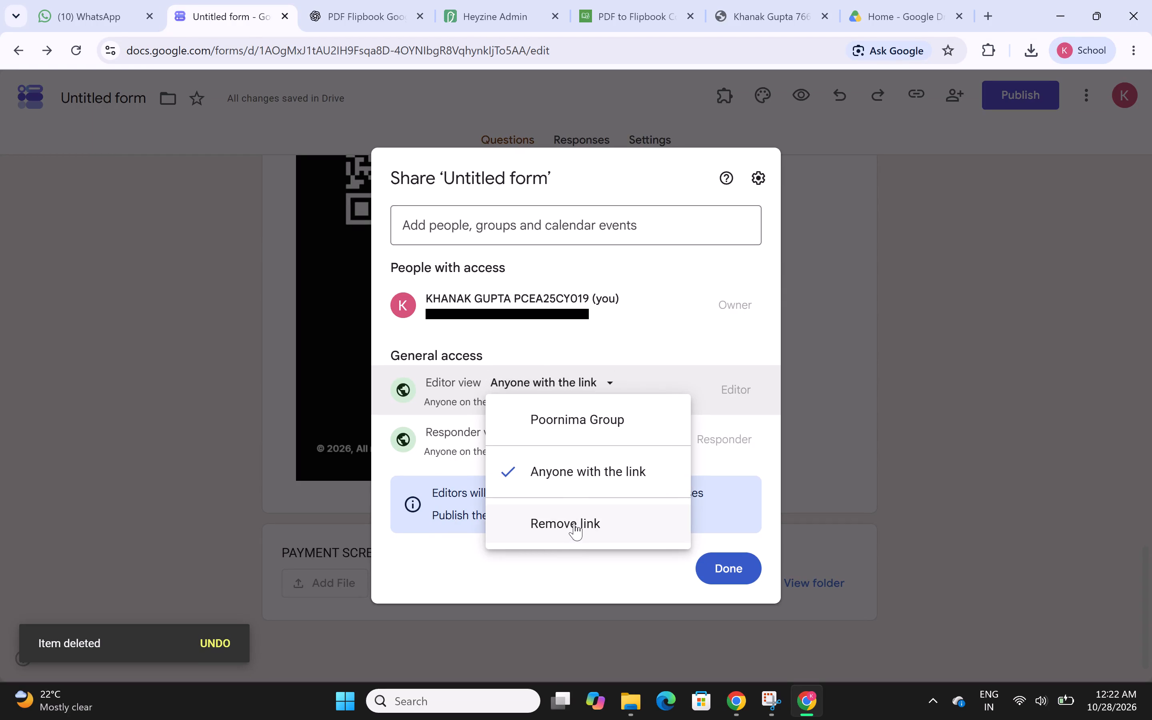
pyautogui.click(584, 426)
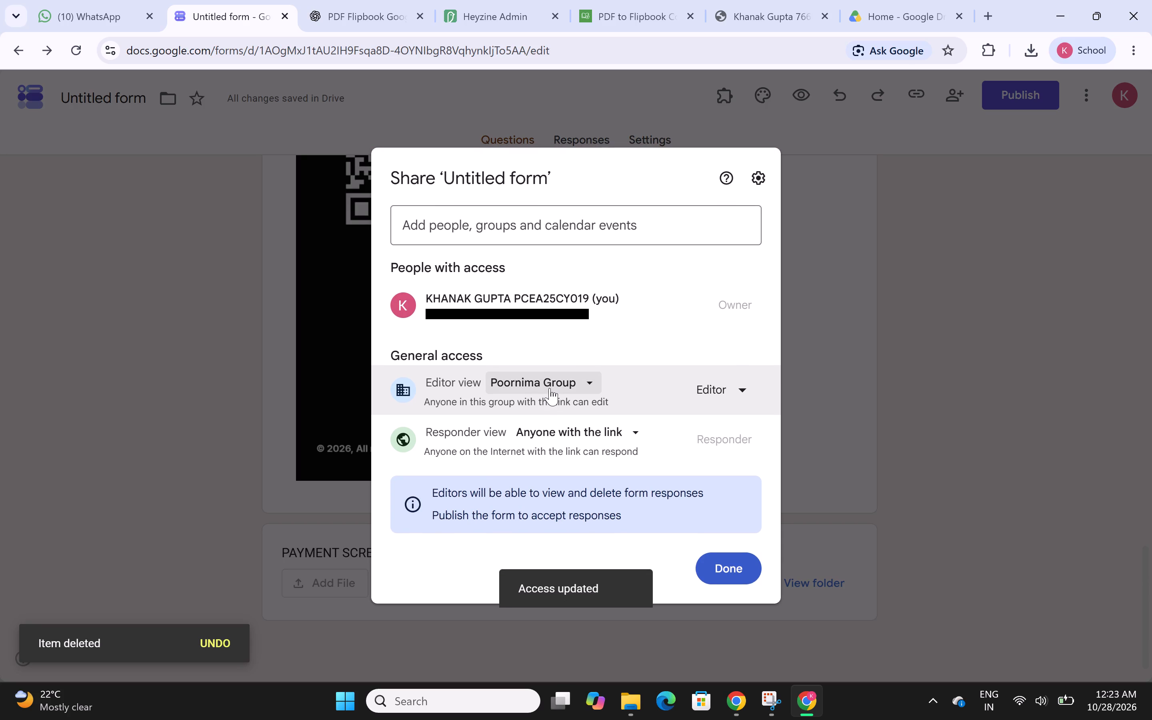
# Open the general access choices for the form's editor view again.
pyautogui.click(550, 388)
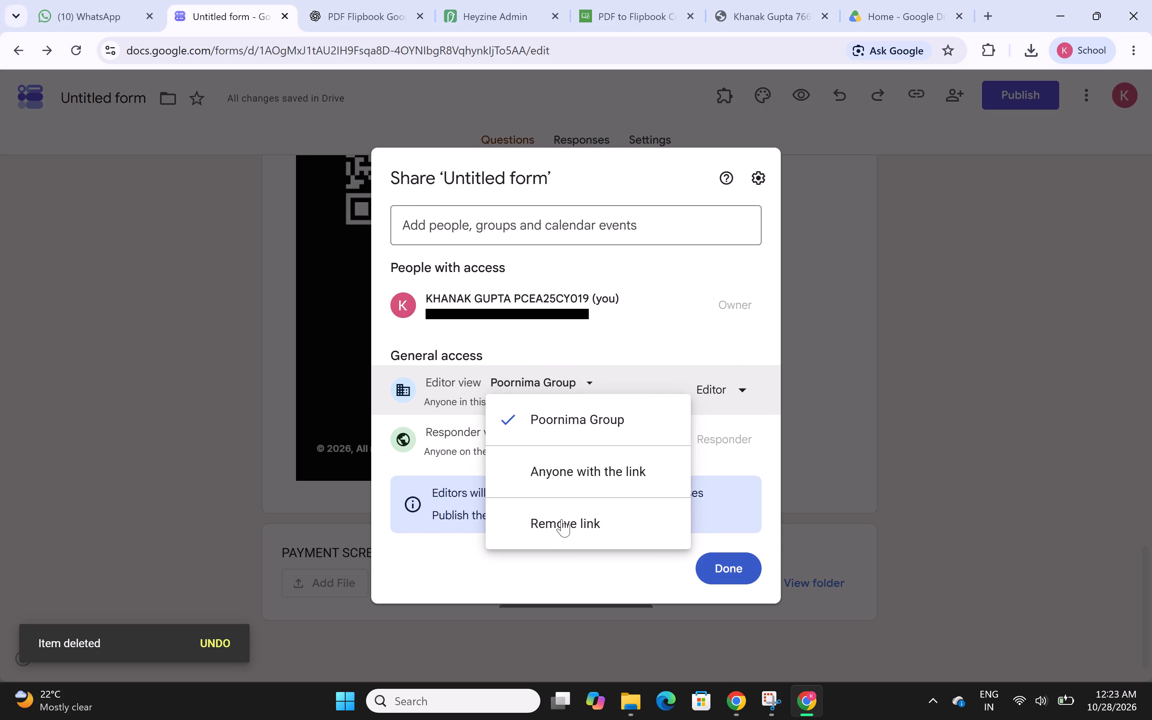
# Remove link access from the form's editor view so it is Restricted, and finish the sharing settings.
pyautogui.click(562, 519)
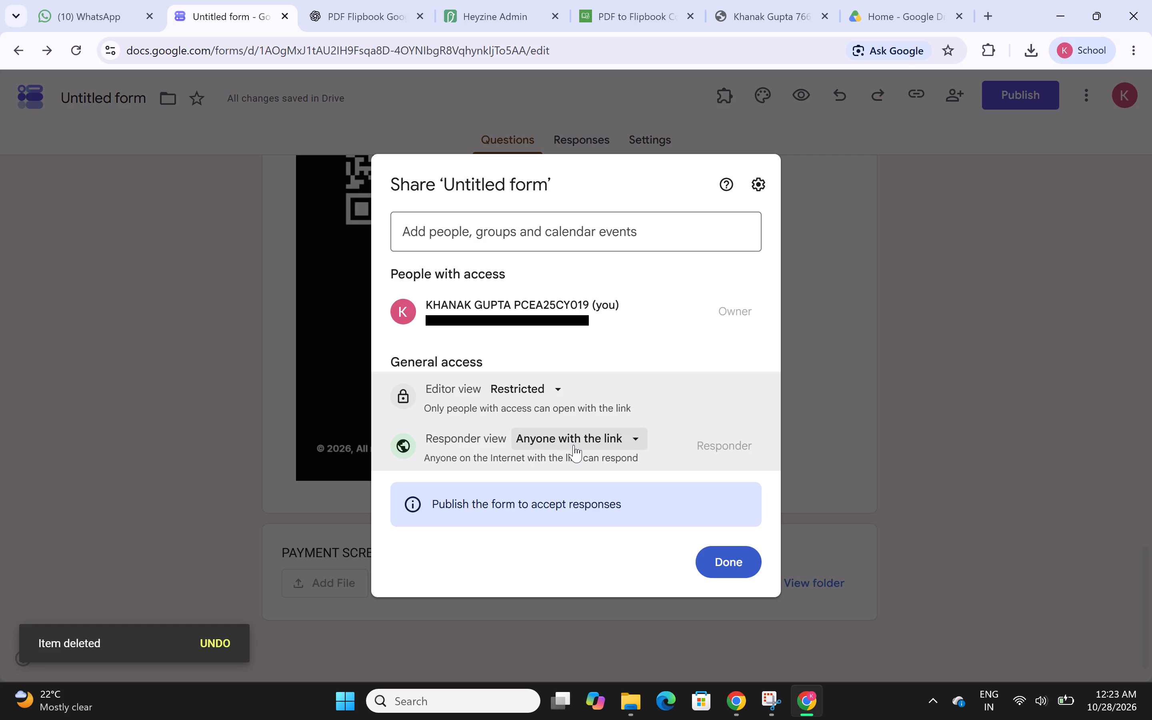
pyautogui.click(728, 558)
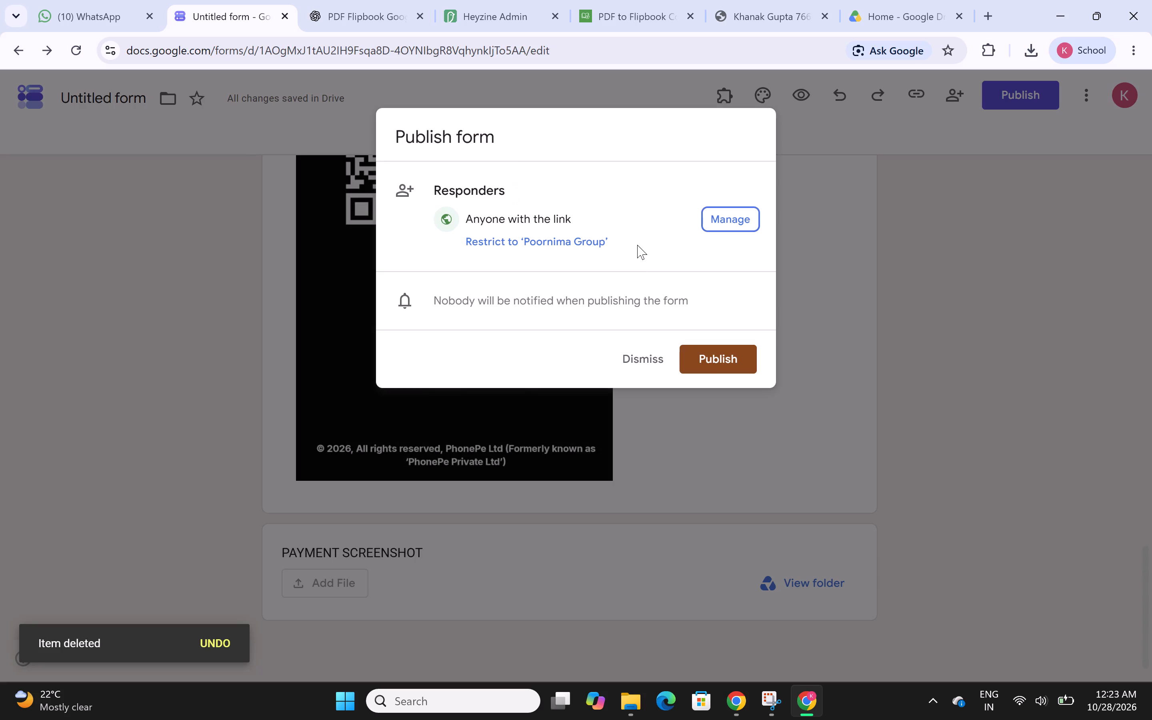
# Publish the trip form with responders set to Anyone with the link.
pyautogui.click(706, 362)
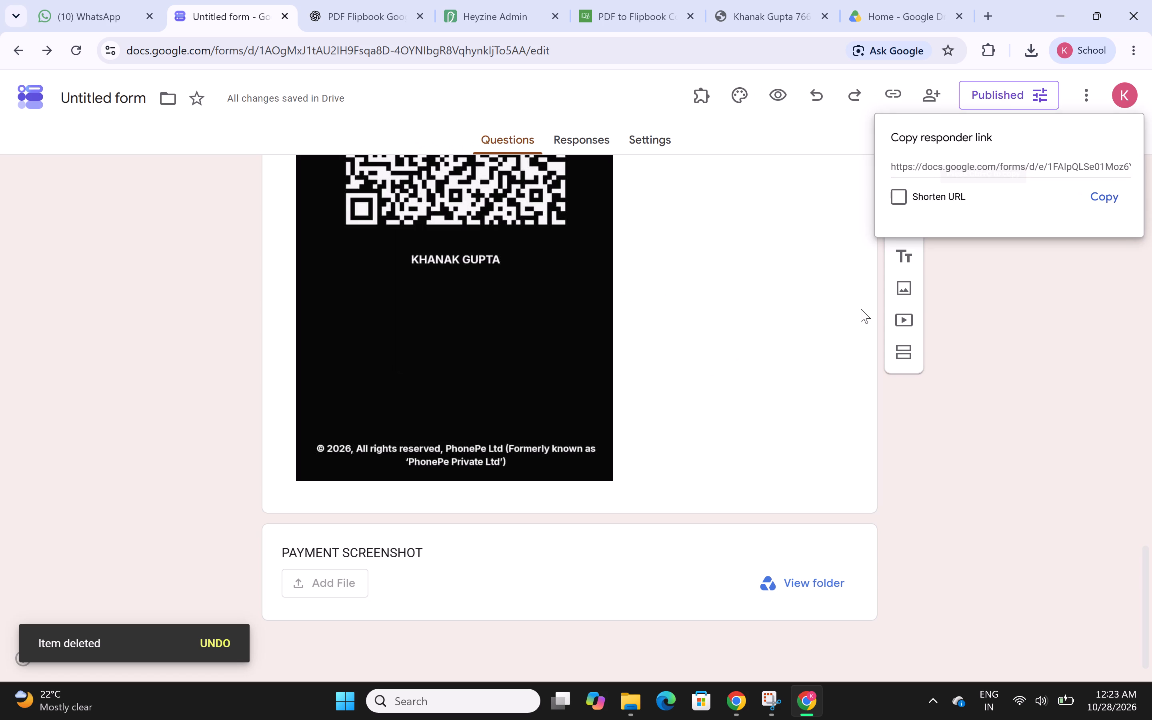
# Copy the published form's full responder link without shortening the URL.
pyautogui.click(1095, 192)
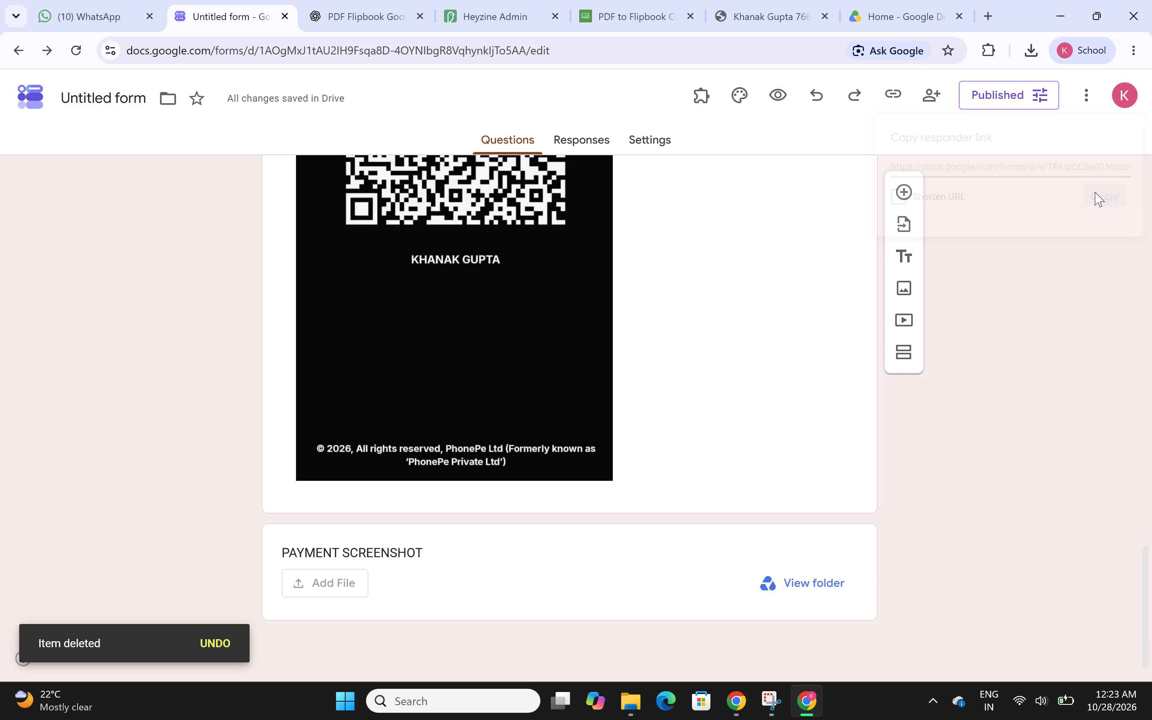
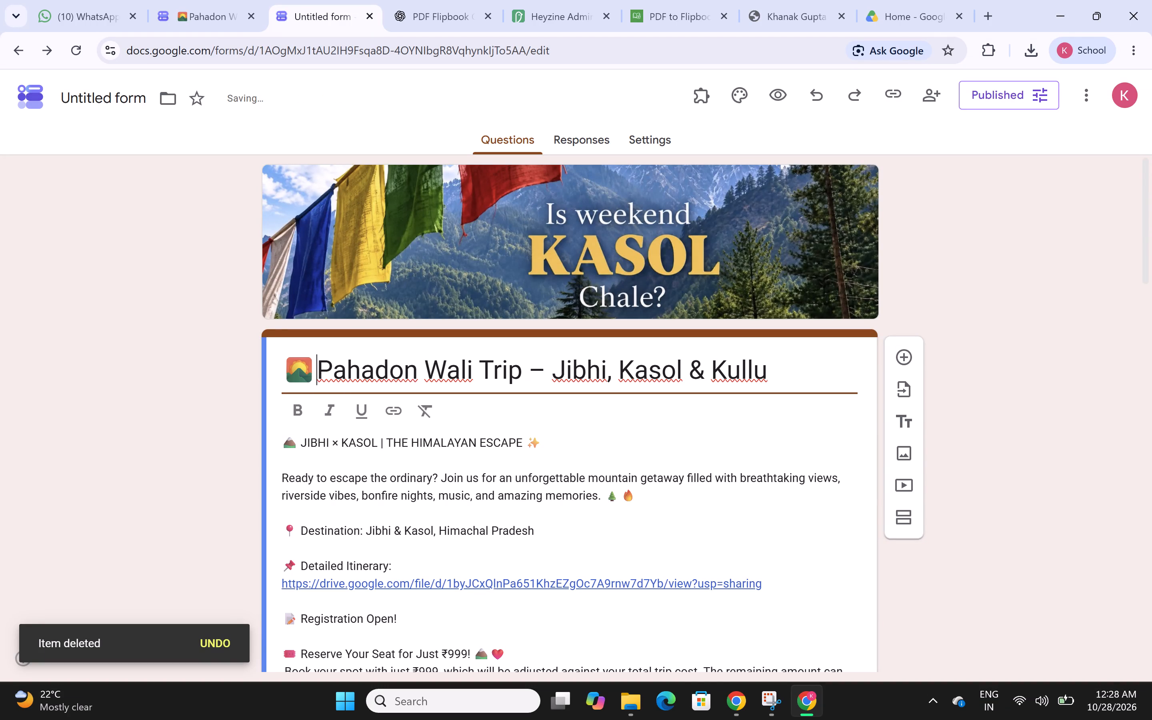
# Review the trip form's responder page from the trip details down to the payment QR section, and select its web address.
pyautogui.click(966, 438)
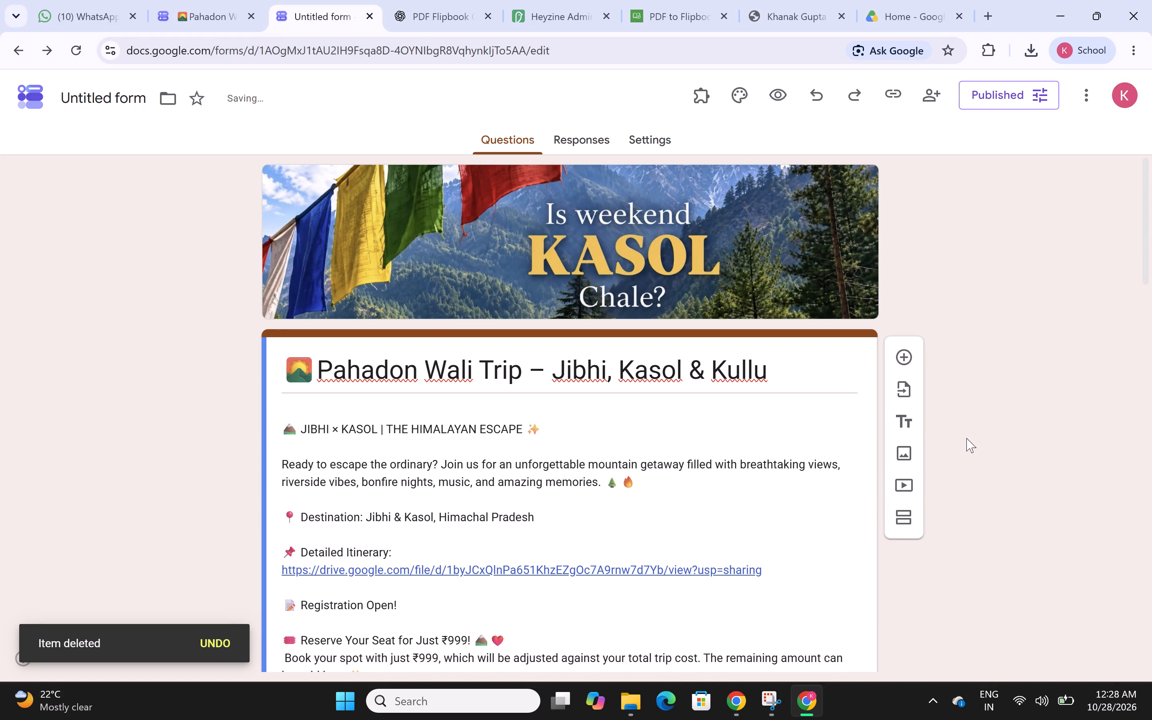
pyautogui.click(894, 3)
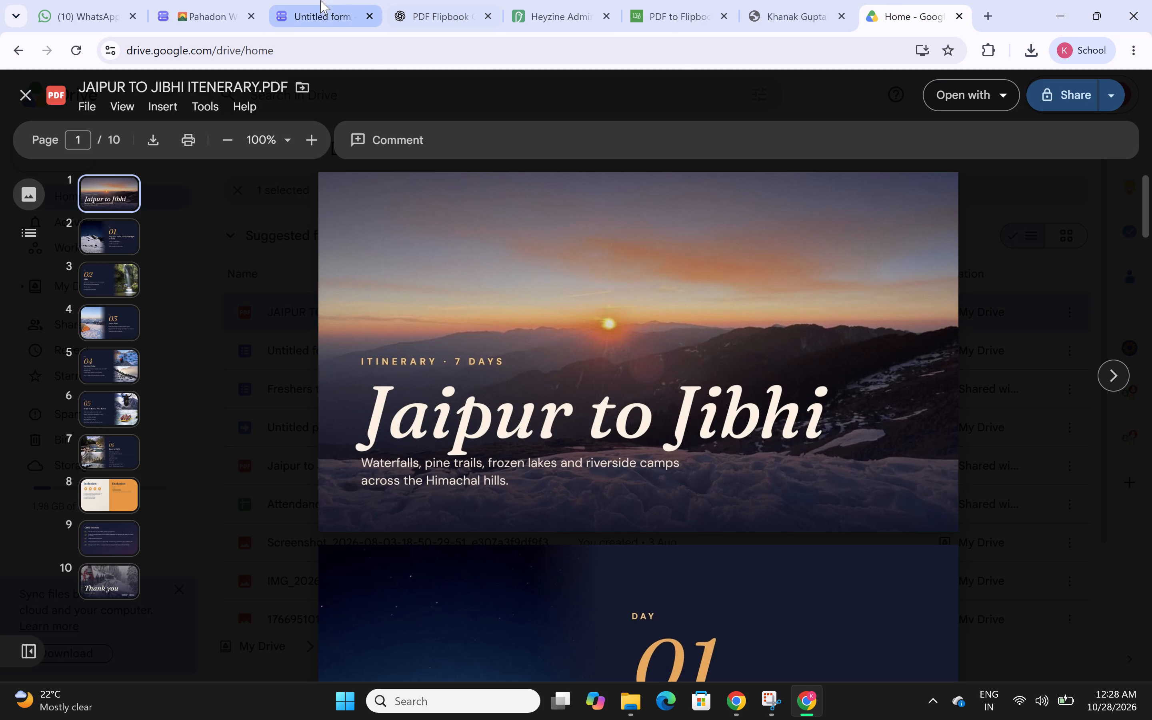
pyautogui.click(186, 0)
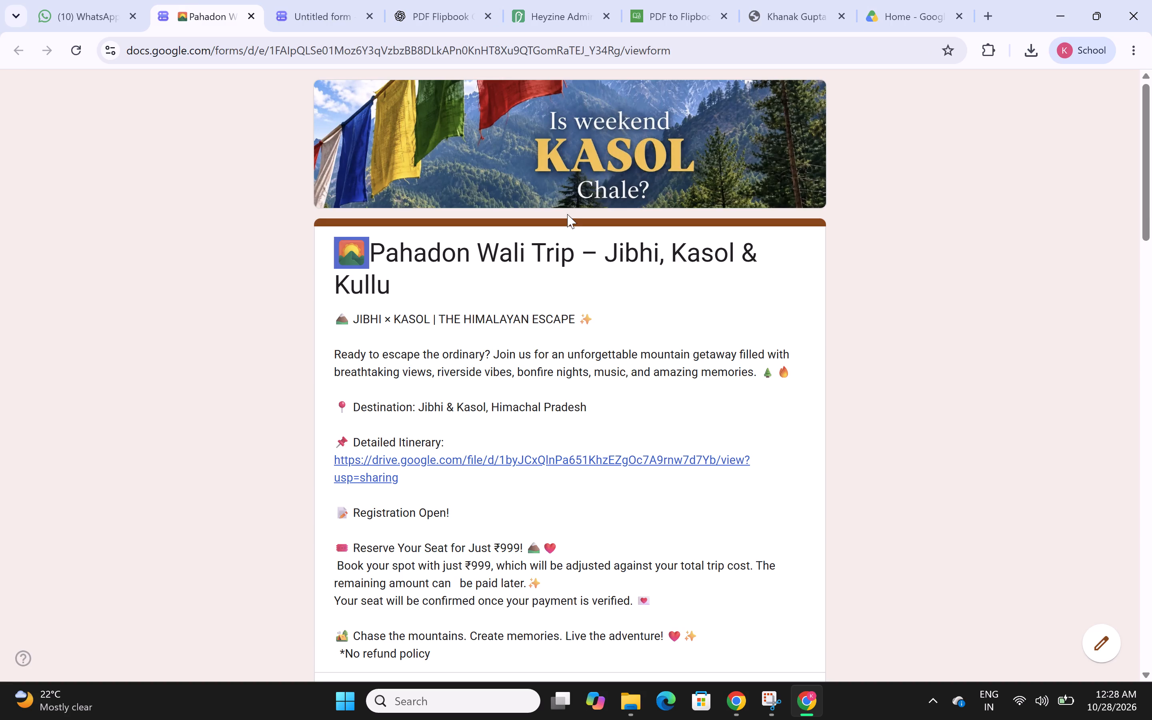
pyautogui.scroll(-9, 586, 305)
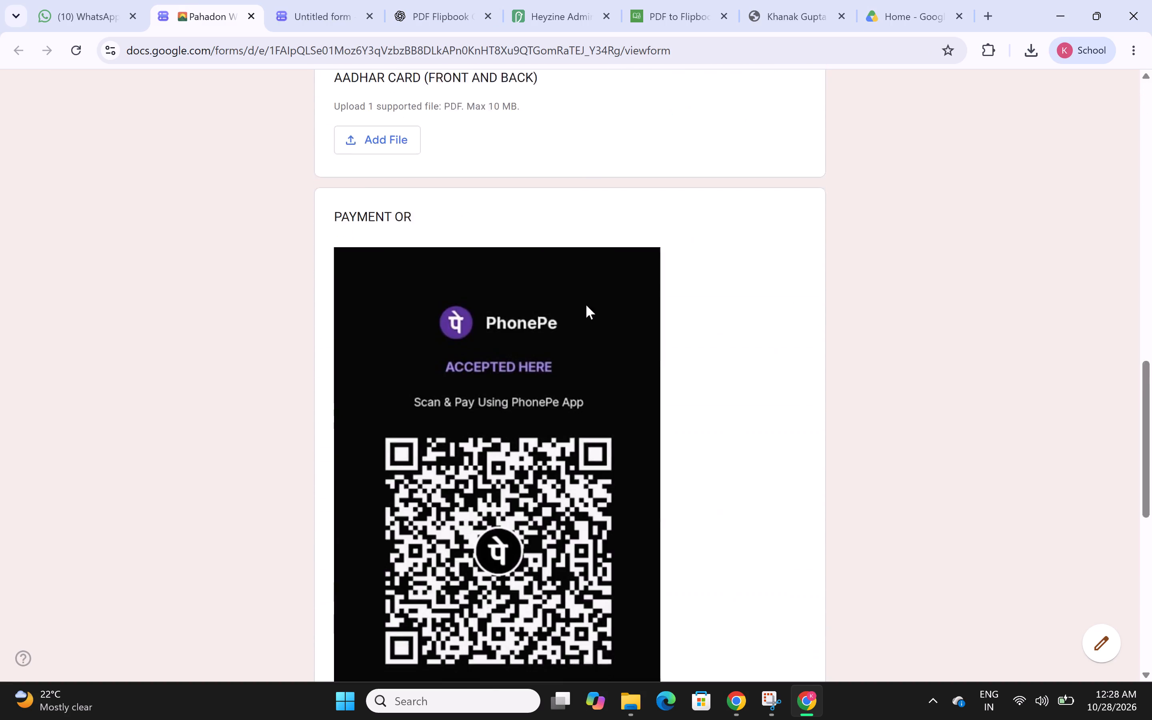
pyautogui.scroll(-3, 586, 305)
pyautogui.scroll(10, 586, 305)
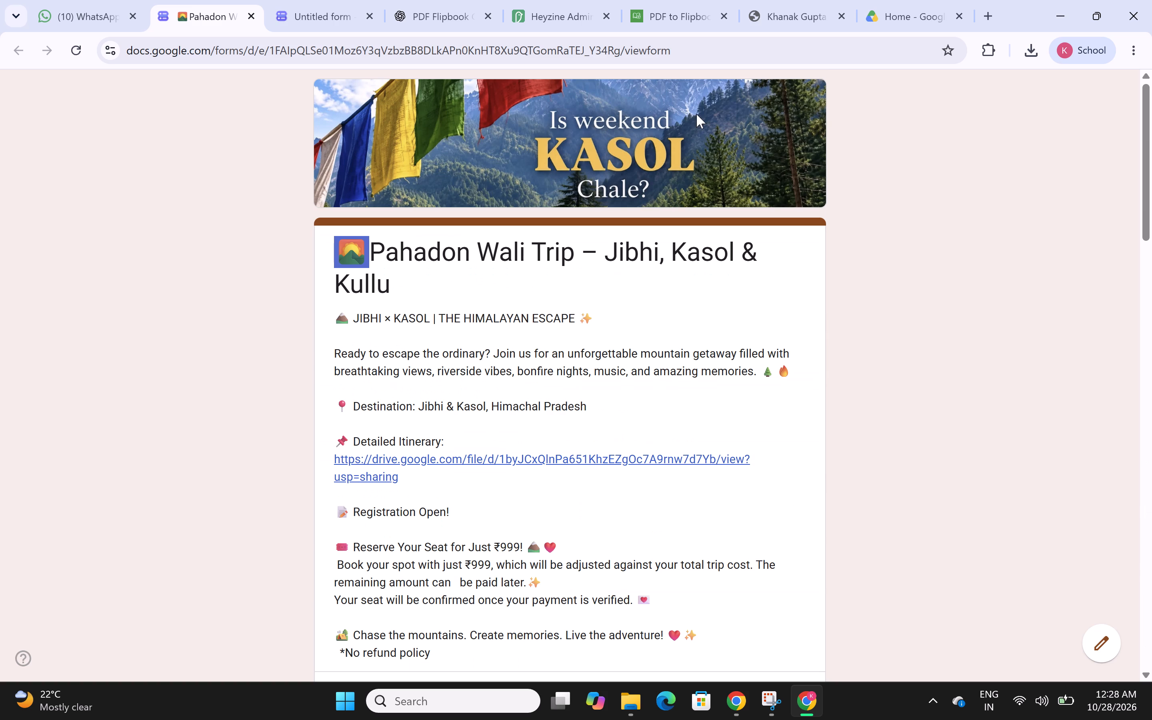
pyautogui.moveTo(692, 56); pyautogui.dragTo(102, 97)
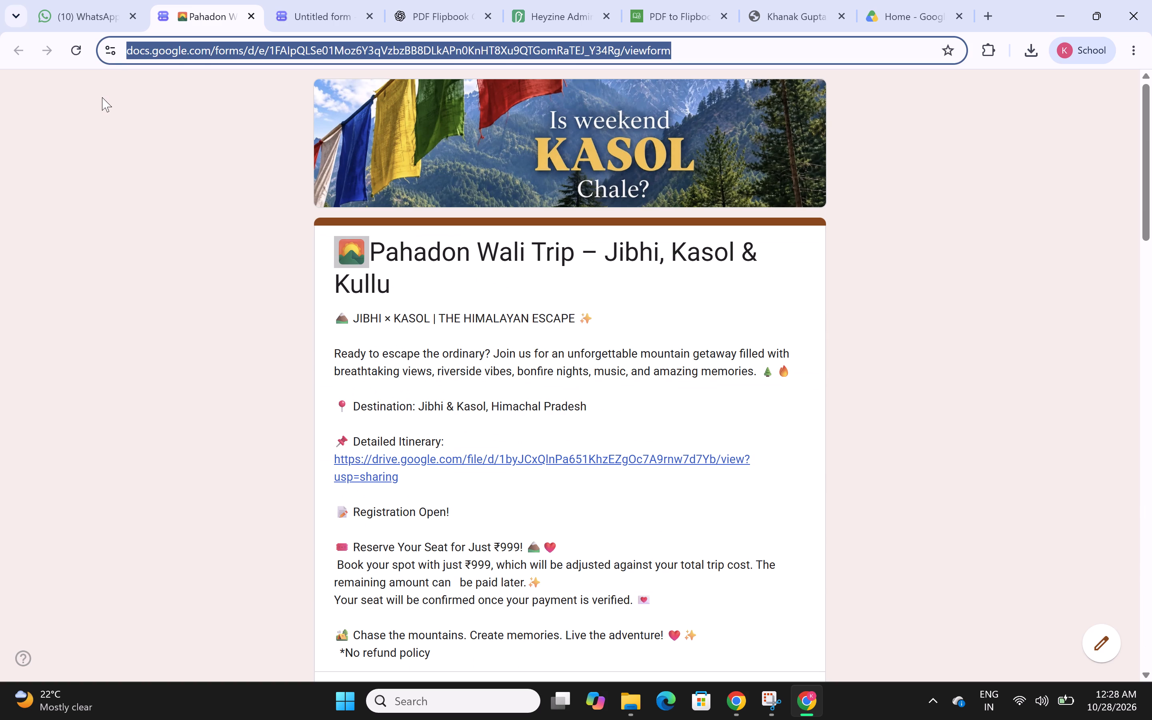
pyautogui.click(75, 255)
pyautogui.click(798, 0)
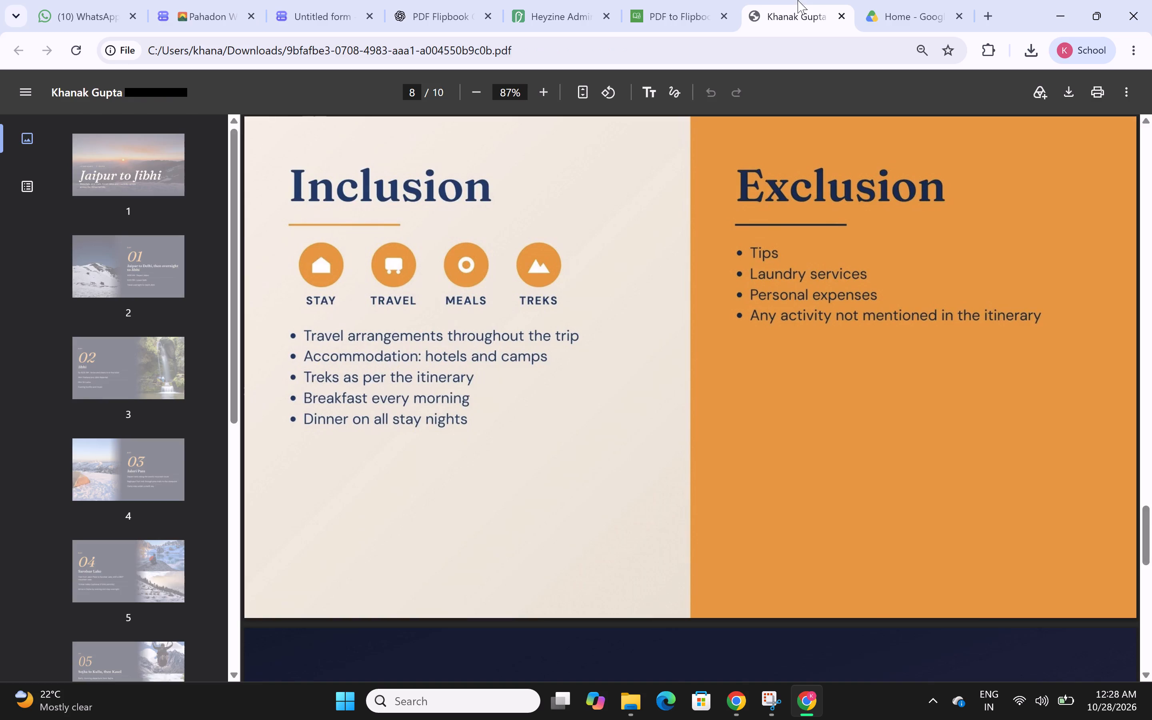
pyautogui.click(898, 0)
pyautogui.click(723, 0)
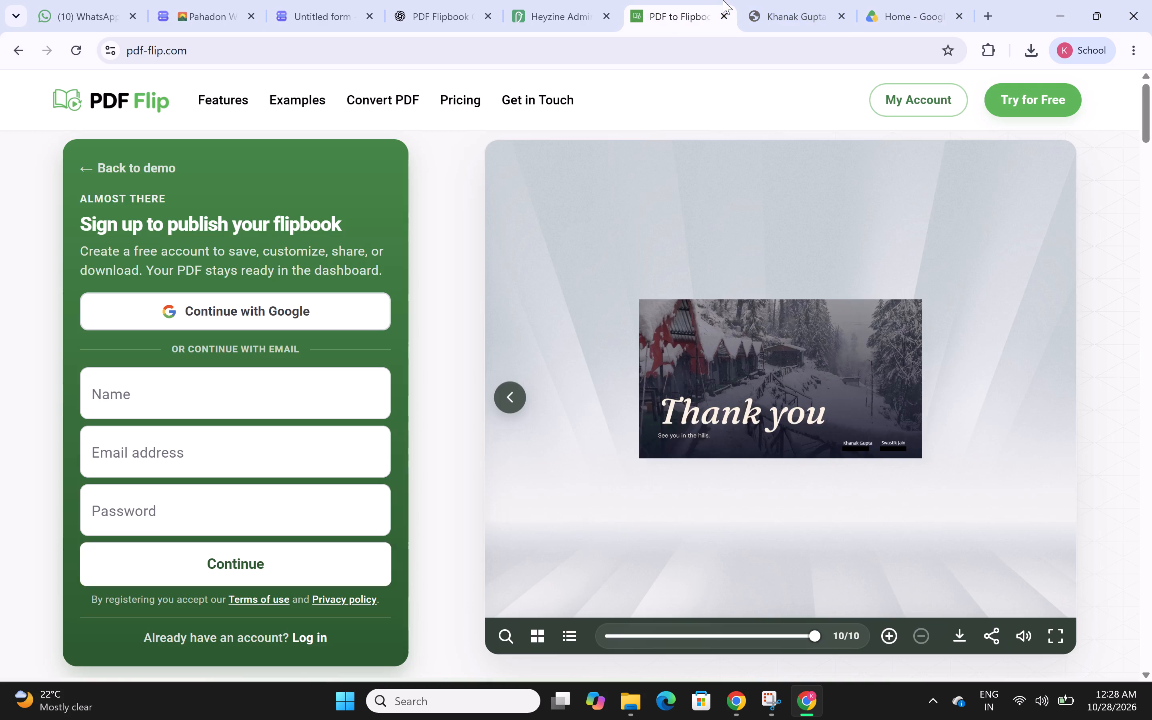
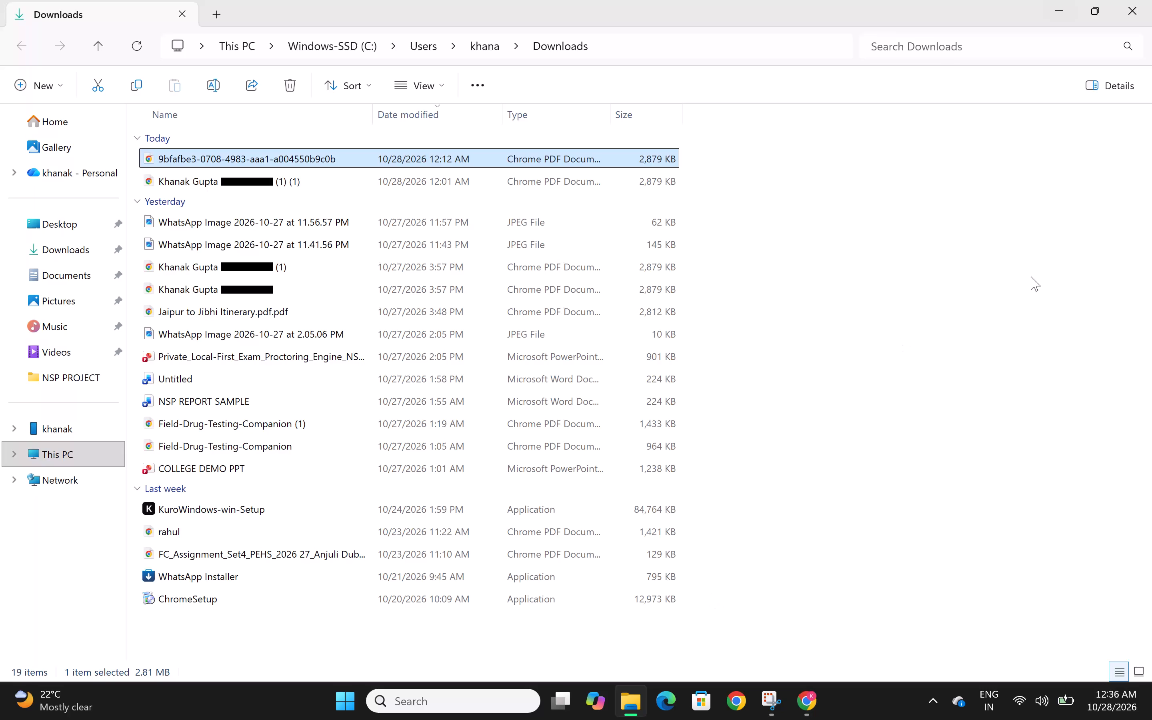
# Close the Downloads folder window and the Snipping Tool to clear the desktop.
pyautogui.click(1151, 9)
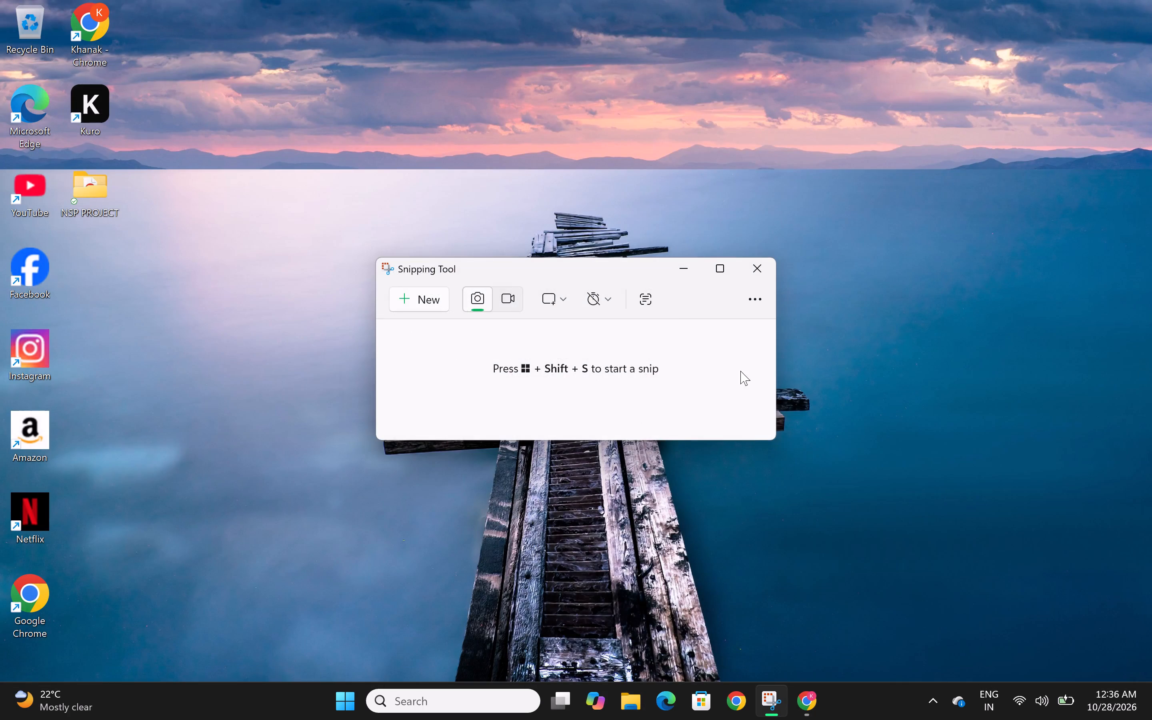
pyautogui.click(770, 276)
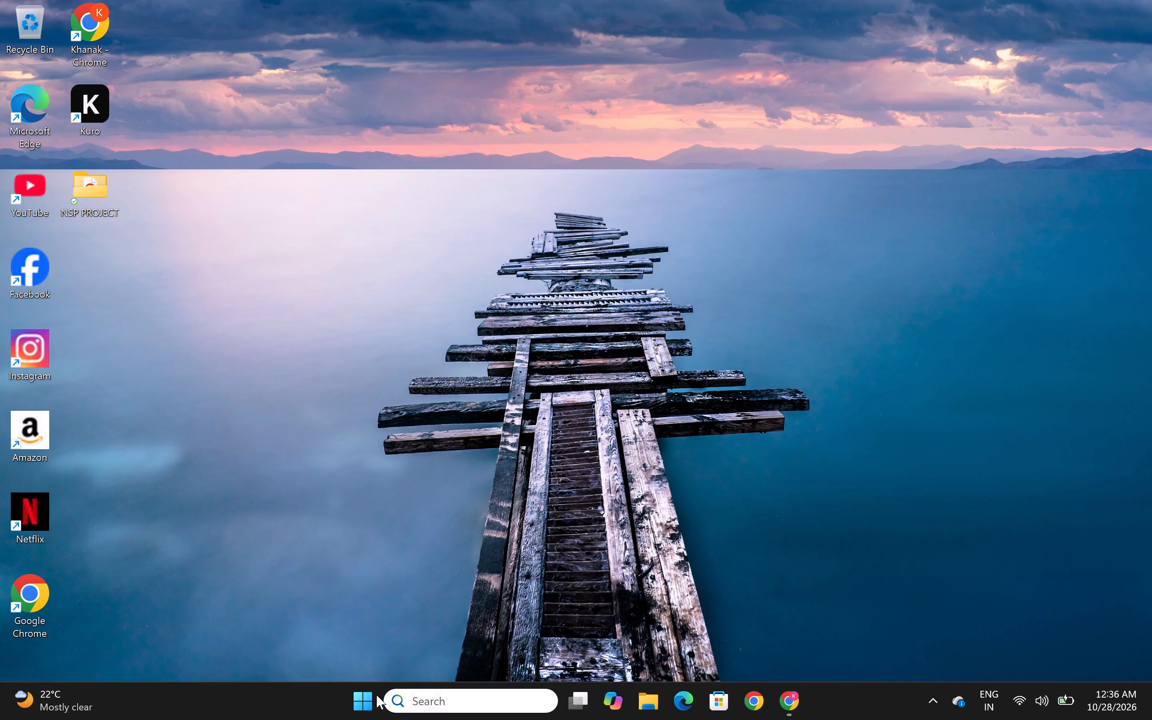
# Open the computer's power options.
pyautogui.click(372, 695)
pyautogui.click(688, 655)
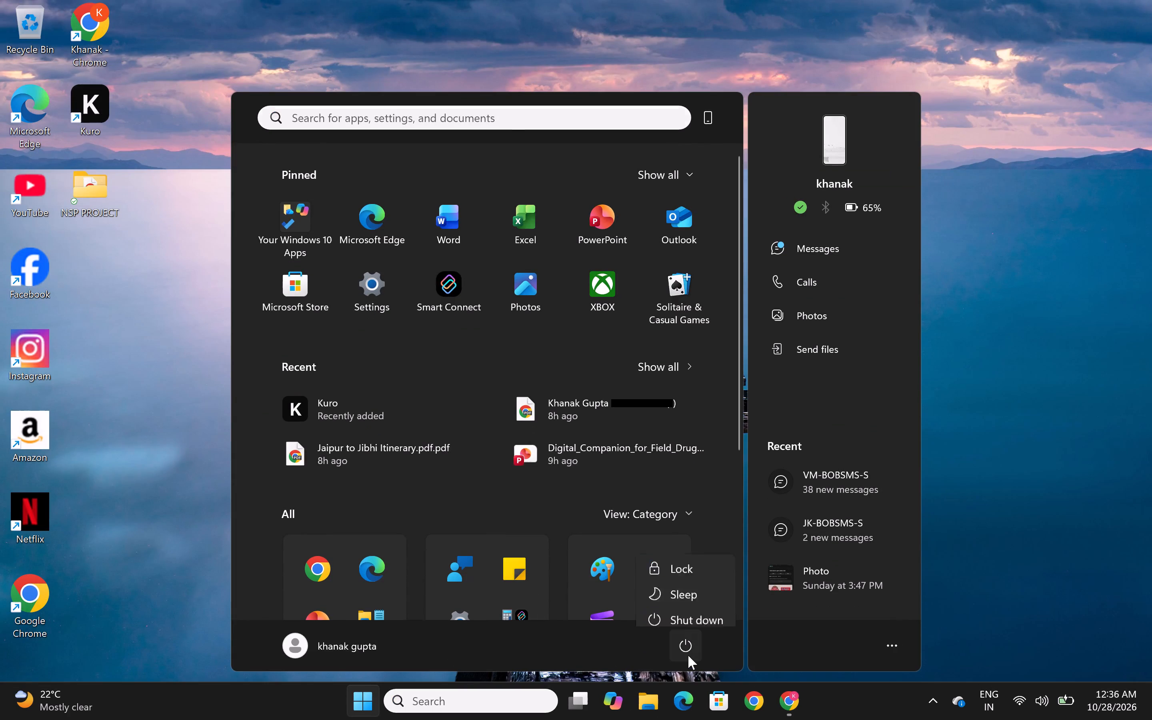
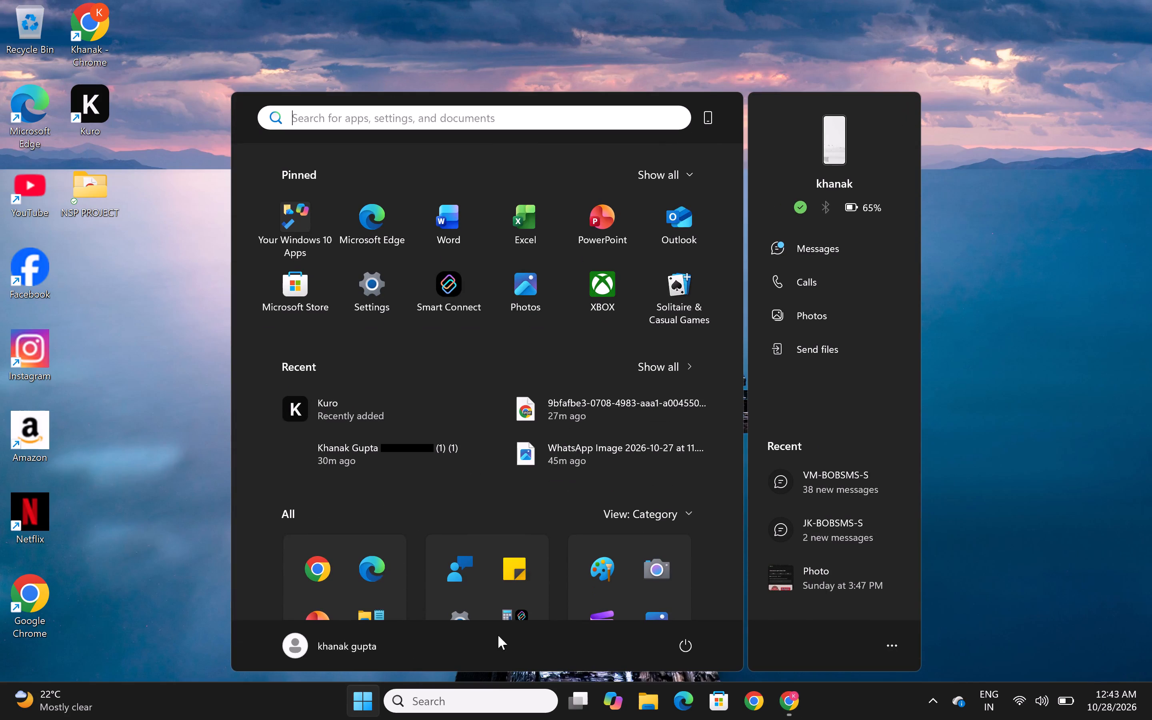
# Bring up the computer's power options for locking, sleeping, shutting down or restarting.
pyautogui.click(684, 638)
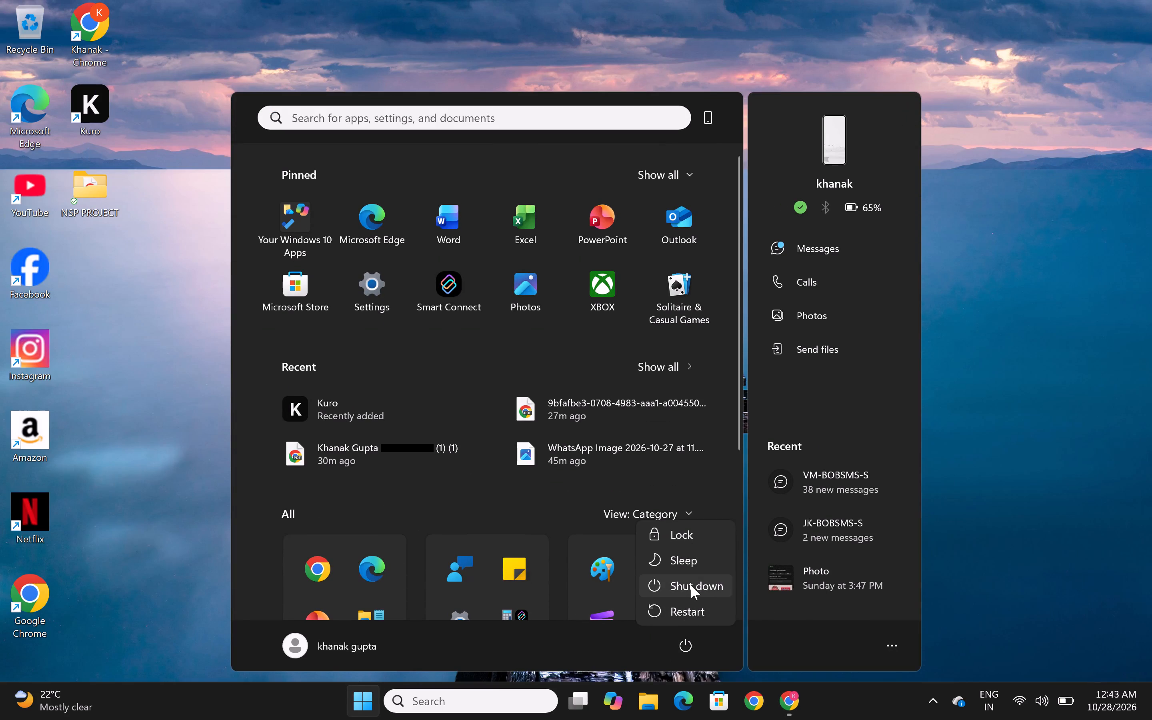